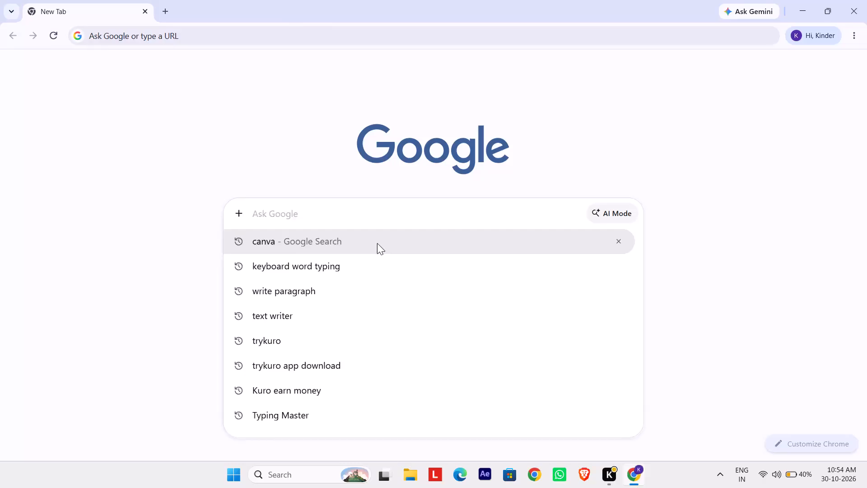
Search Google for canva and open the Canva home page.
{"action": "left_click", "coordinate": [377, 243]}
{"action": "left_click", "coordinate": [213, 181]}
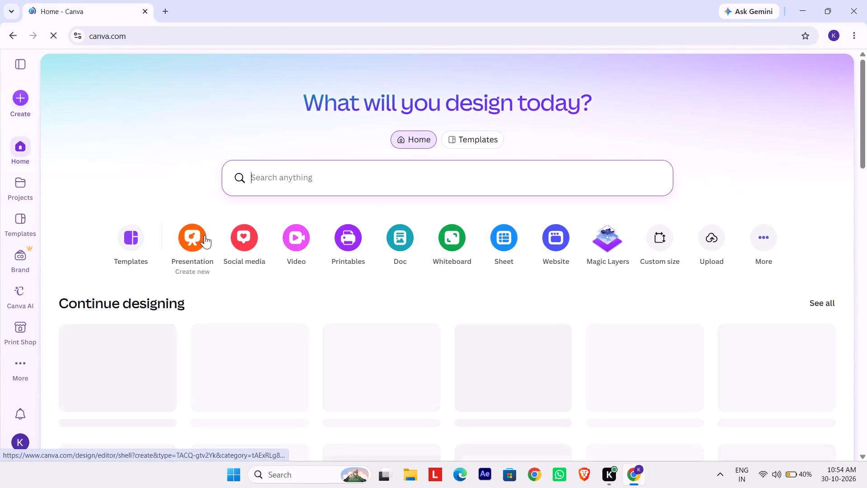
Create a blank Logo design from the frequently used design types and close the leftover Canva home tab.
{"action": "scroll", "coordinate": [205, 235], "scroll_direction": "down", "scroll_amount": 3}
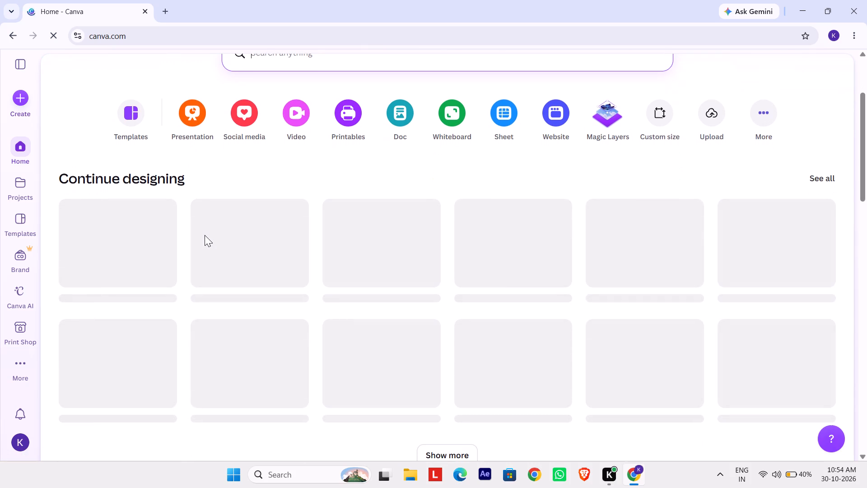
{"action": "left_click", "coordinate": [23, 91]}
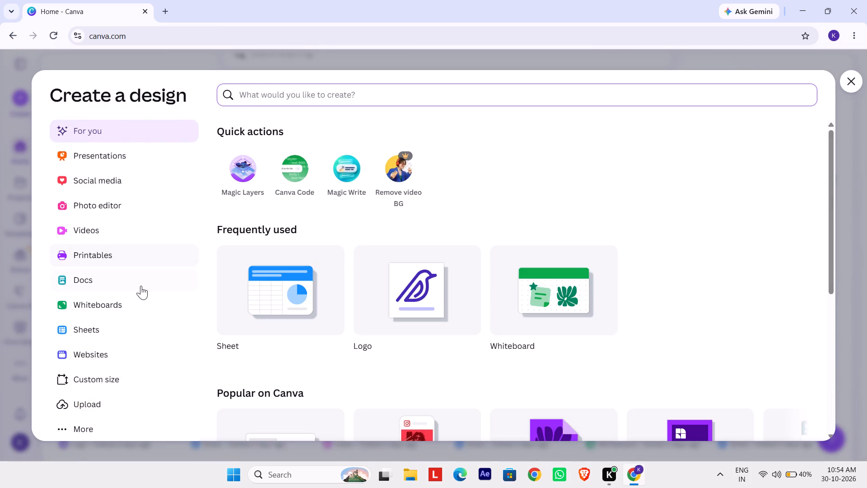
{"action": "left_click", "coordinate": [387, 291]}
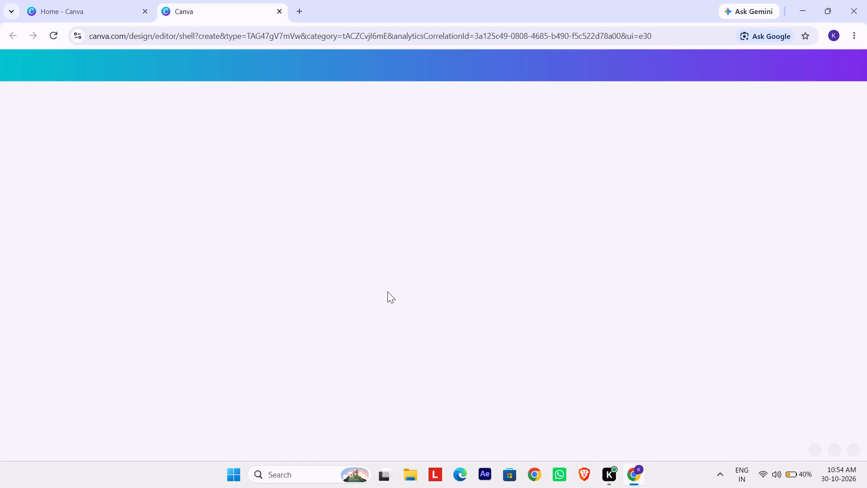
{"action": "left_click", "coordinate": [146, 14]}
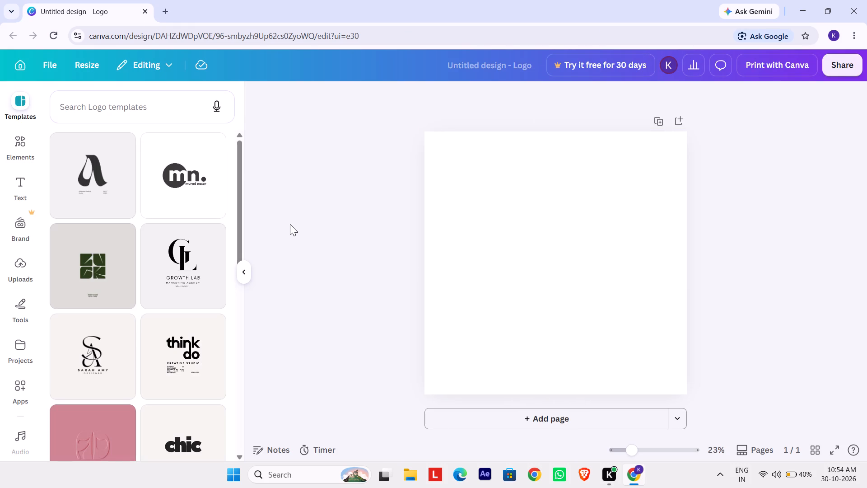
Add the circle shape from the recently used elements and place it at the centre of the page.
{"action": "left_click", "coordinate": [15, 136]}
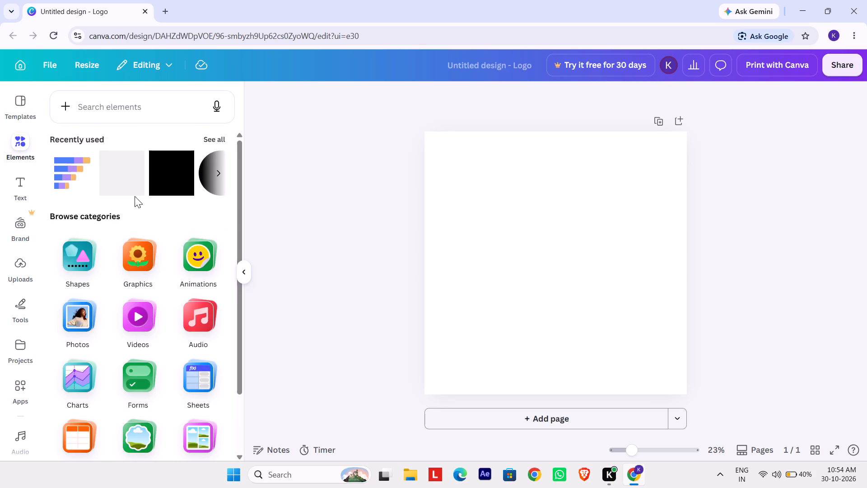
{"action": "left_click", "coordinate": [214, 141]}
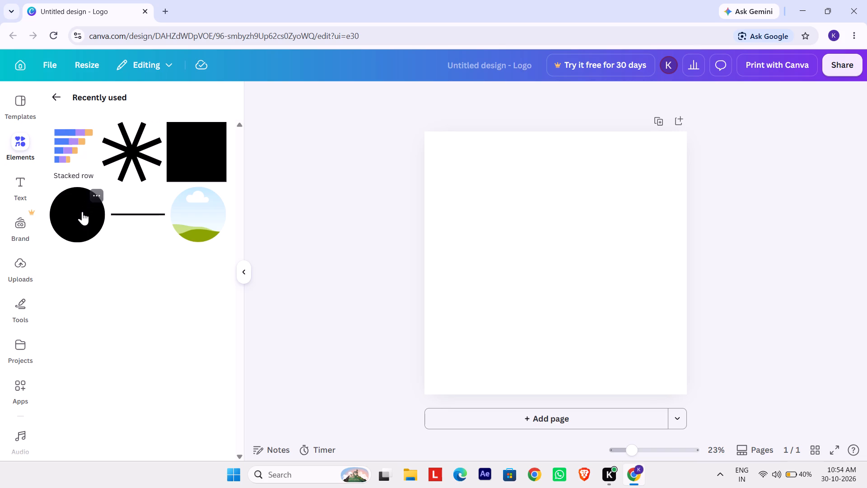
{"action": "left_click_drag", "start_coordinate": [82, 211], "coordinate": [532, 229]}
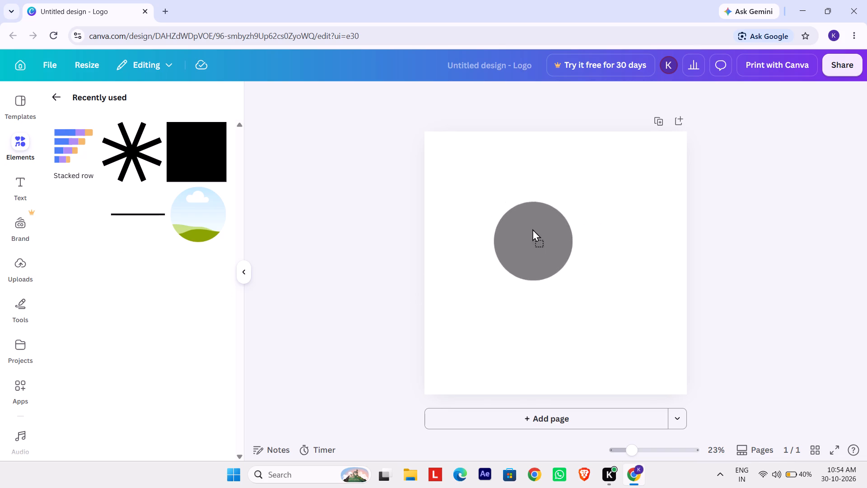
{"action": "left_click_drag", "start_coordinate": [532, 229], "coordinate": [535, 229]}
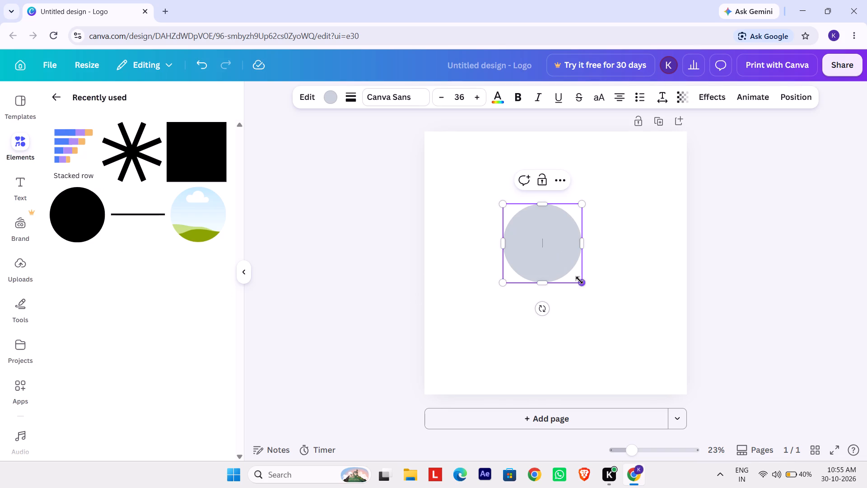
{"action": "left_click_drag", "start_coordinate": [552, 252], "coordinate": [561, 269]}
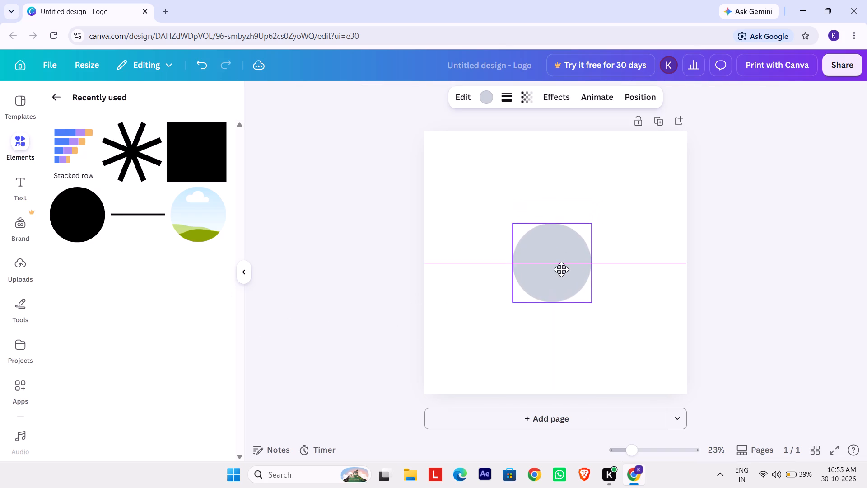
{"action": "left_click_drag", "start_coordinate": [561, 269], "coordinate": [565, 275]}
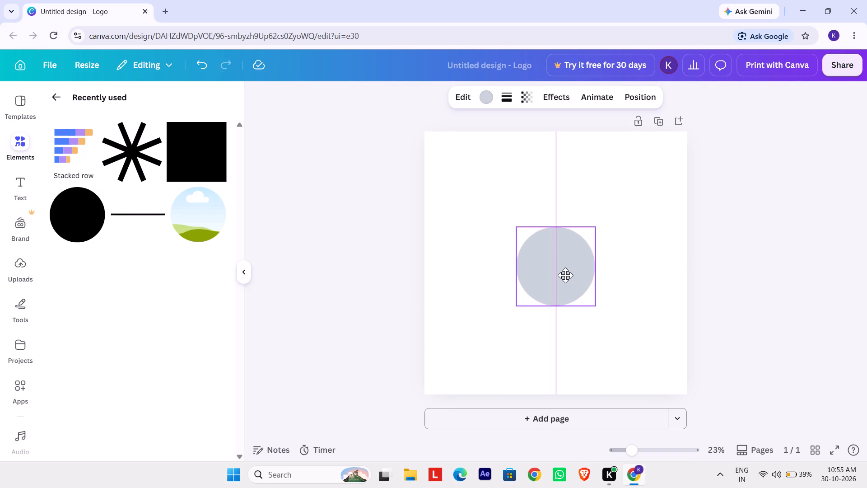
{"action": "left_click_drag", "start_coordinate": [565, 275], "coordinate": [566, 268]}
{"action": "left_click", "coordinate": [455, 232]}
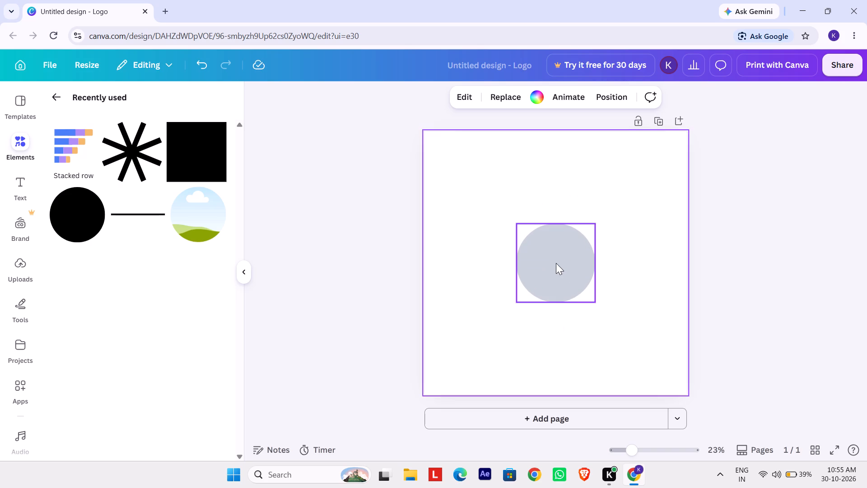
Change the circle's fill colour to solid black.
{"action": "left_click", "coordinate": [558, 261]}
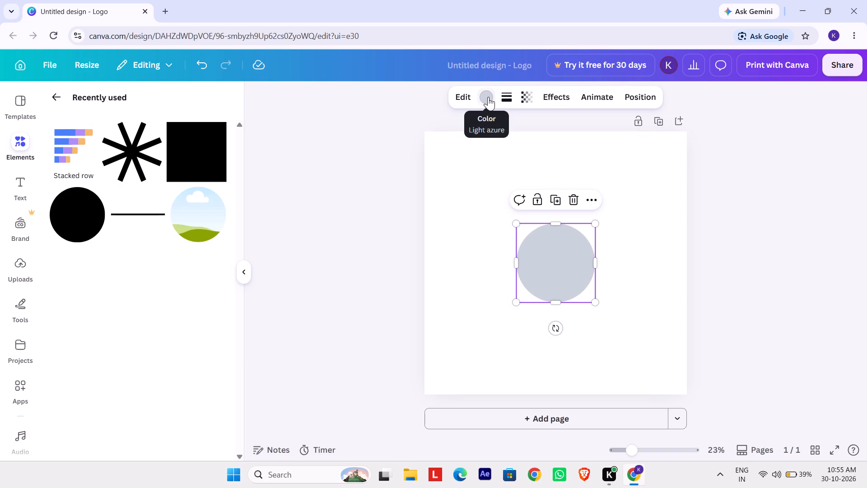
{"action": "left_click", "coordinate": [488, 97]}
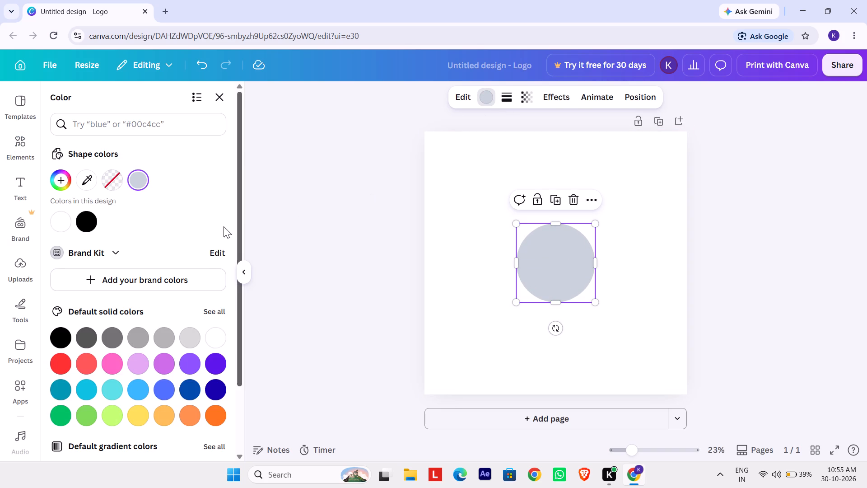
{"action": "left_click", "coordinate": [65, 338]}
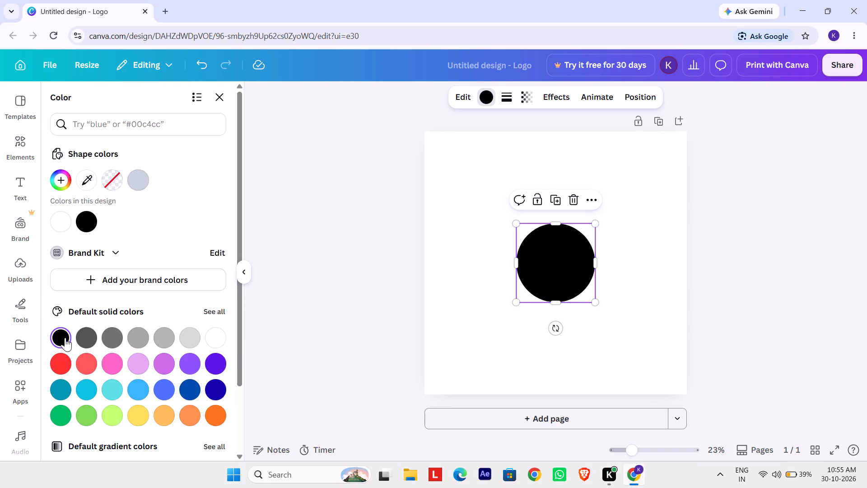
{"action": "left_click", "coordinate": [505, 135]}
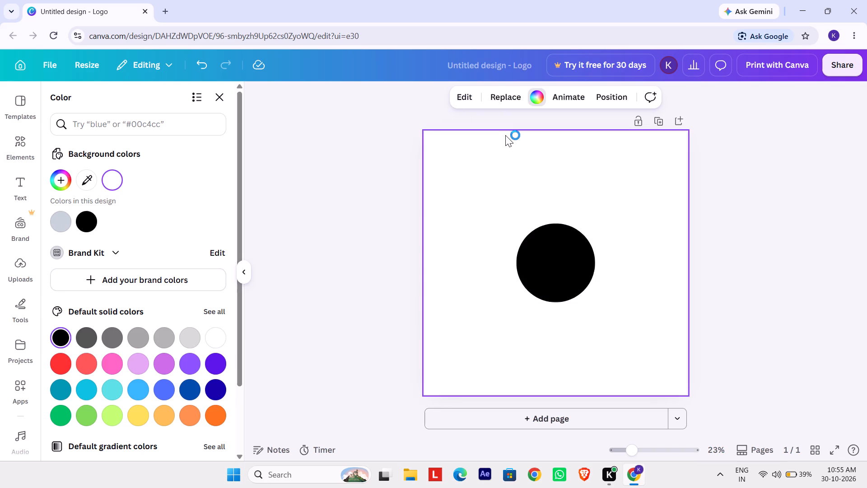
{"action": "left_click", "coordinate": [221, 106]}
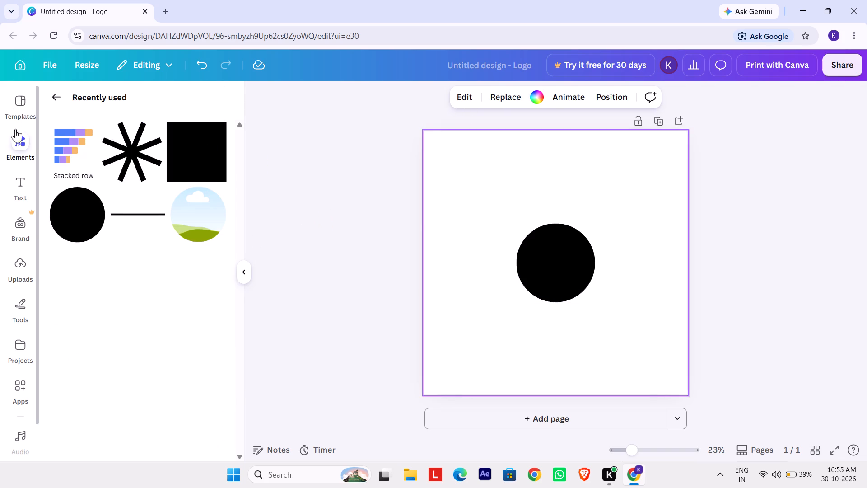
Add the purple telephone element from the Work & Lifestyle group of the 3D elements to the page.
{"action": "left_click", "coordinate": [58, 107]}
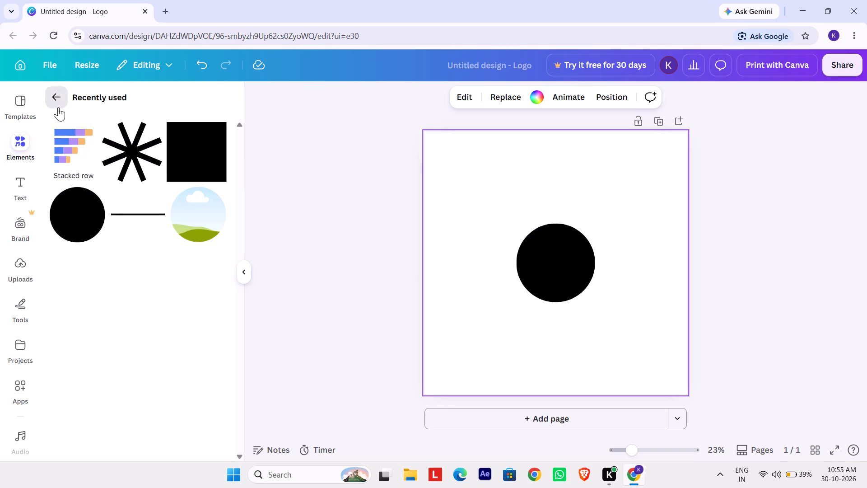
{"action": "scroll", "coordinate": [182, 255], "scroll_direction": "down", "scroll_amount": 1}
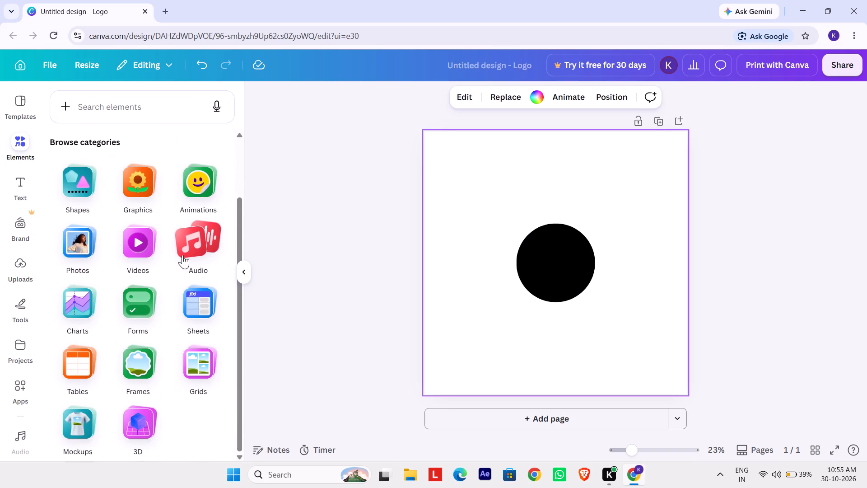
{"action": "scroll", "coordinate": [182, 255], "scroll_direction": "down", "scroll_amount": 1}
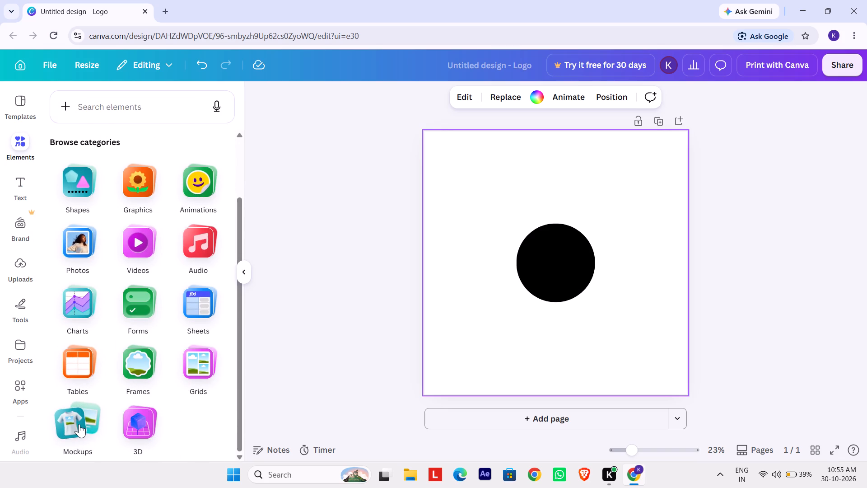
{"action": "left_click", "coordinate": [128, 416]}
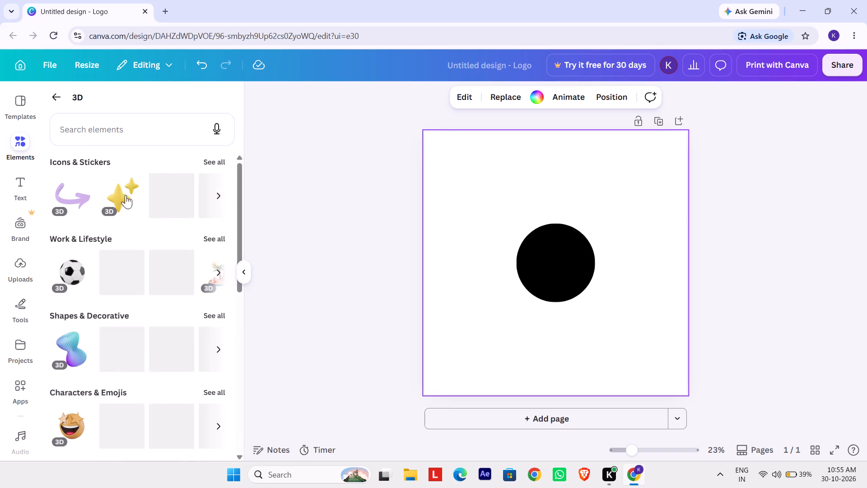
{"action": "scroll", "coordinate": [167, 346], "scroll_direction": "down", "scroll_amount": 2}
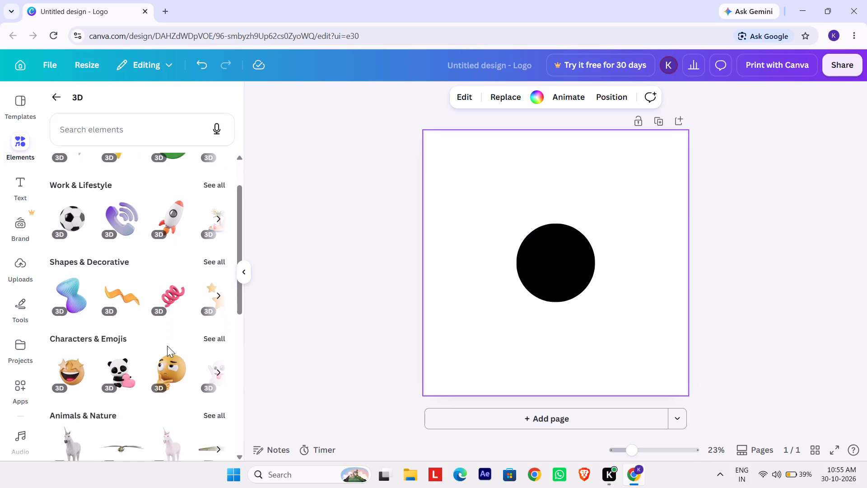
{"action": "left_click", "coordinate": [116, 223]}
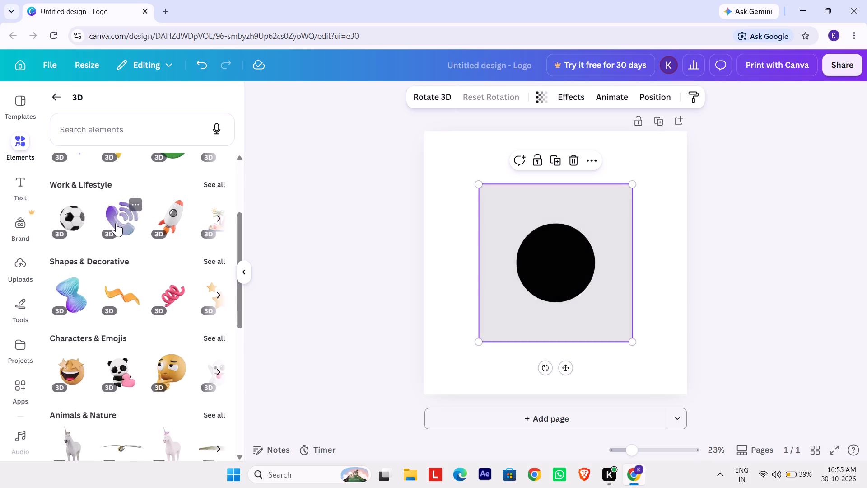
{"action": "left_click", "coordinate": [531, 210]}
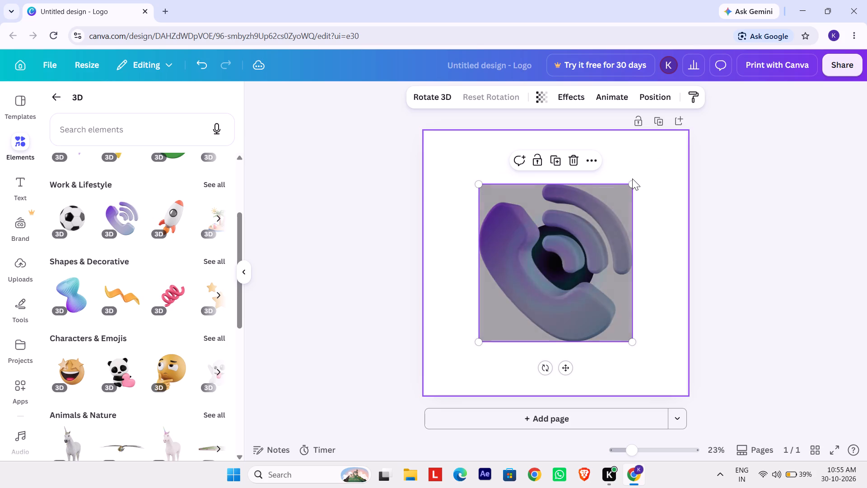
Shrink the 3D telephone to a small icon and move it into the page's bottom-left corner.
{"action": "left_click_drag", "start_coordinate": [633, 185], "coordinate": [601, 210]}
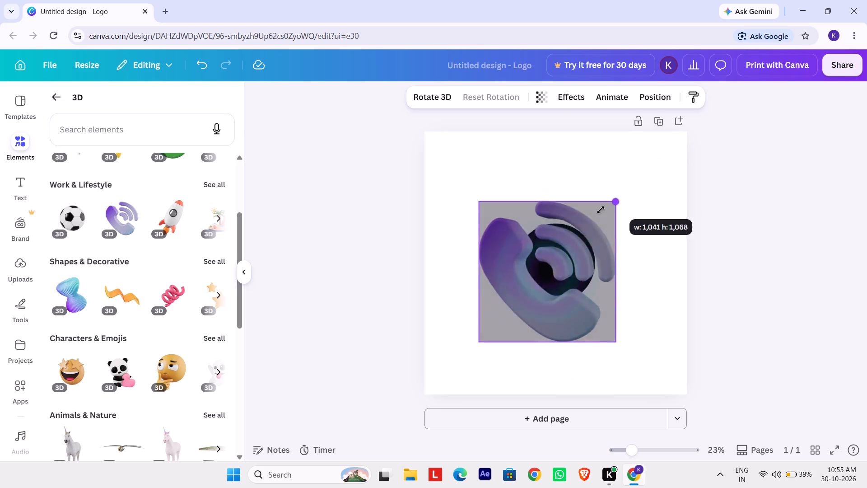
{"action": "left_click_drag", "start_coordinate": [601, 210], "coordinate": [507, 333]}
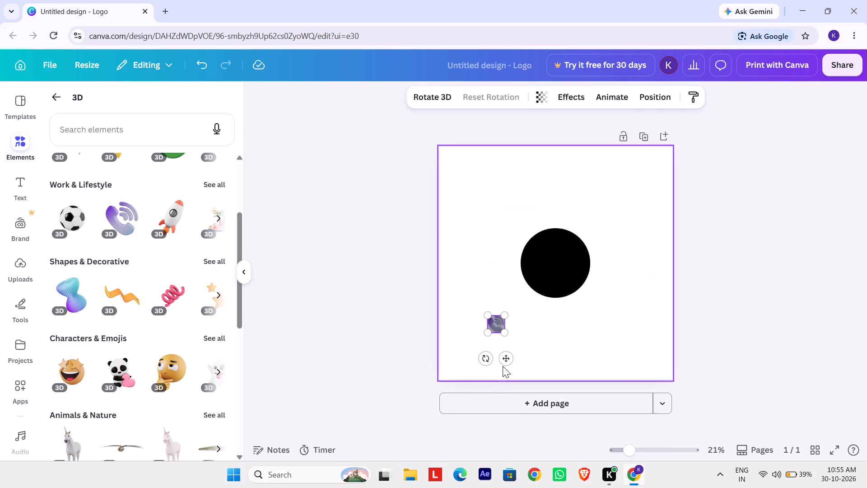
{"action": "left_click_drag", "start_coordinate": [505, 356], "coordinate": [472, 398]}
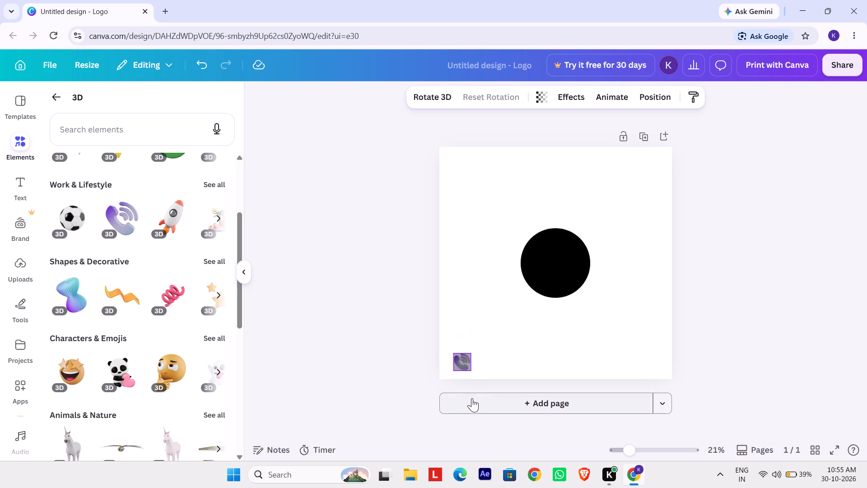
{"action": "left_click_drag", "start_coordinate": [472, 398], "coordinate": [466, 395]}
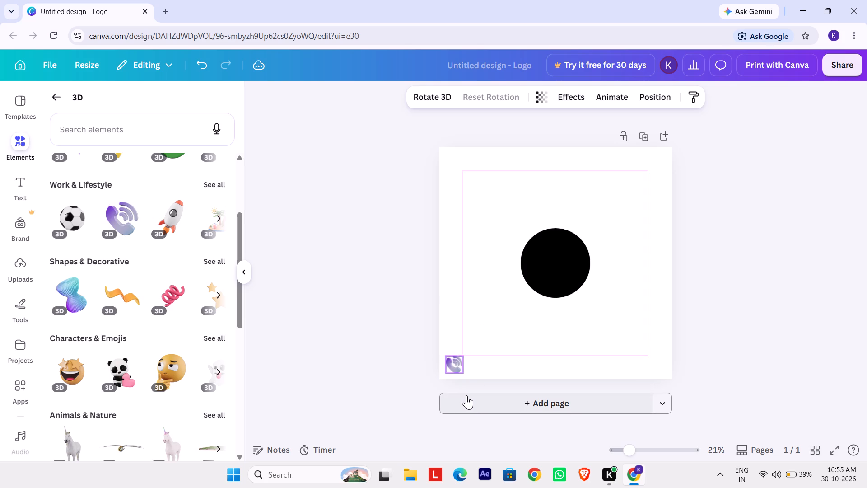
{"action": "left_click_drag", "start_coordinate": [466, 395], "coordinate": [461, 395]}
{"action": "left_click", "coordinate": [359, 262]}
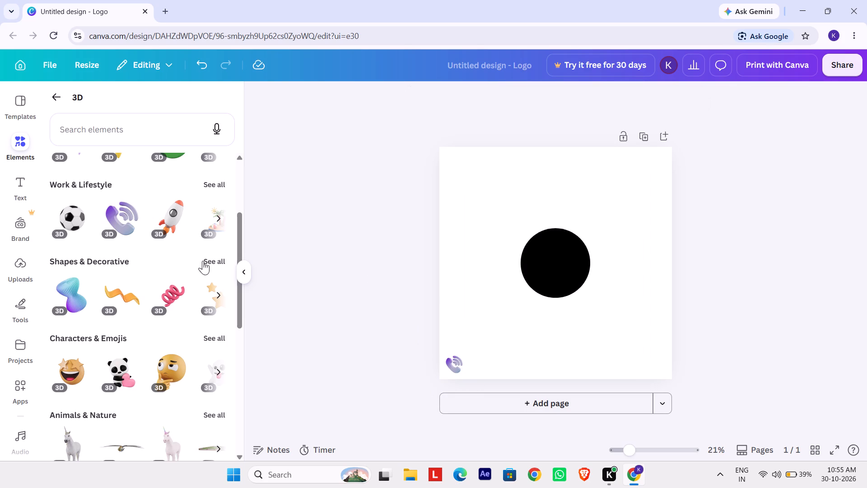
Look through the 3D element categories for further items to use in the logo.
{"action": "scroll", "coordinate": [201, 283], "scroll_direction": "down", "scroll_amount": 3}
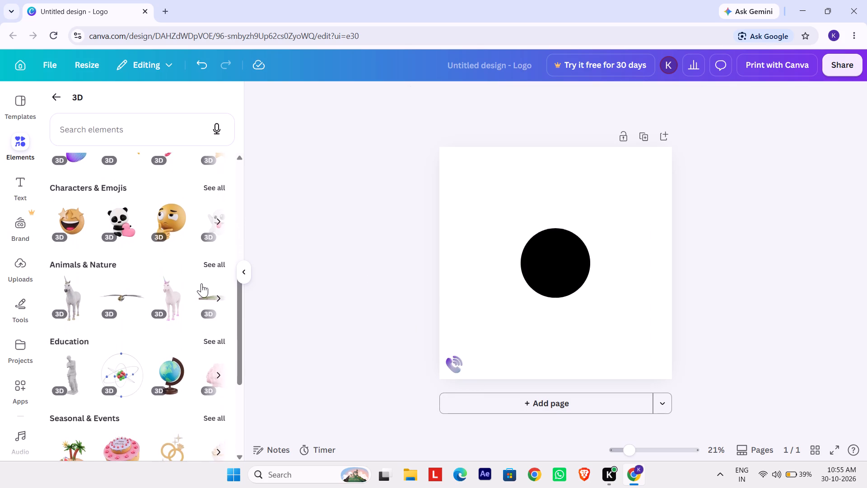
{"action": "scroll", "coordinate": [201, 283], "scroll_direction": "down", "scroll_amount": 3}
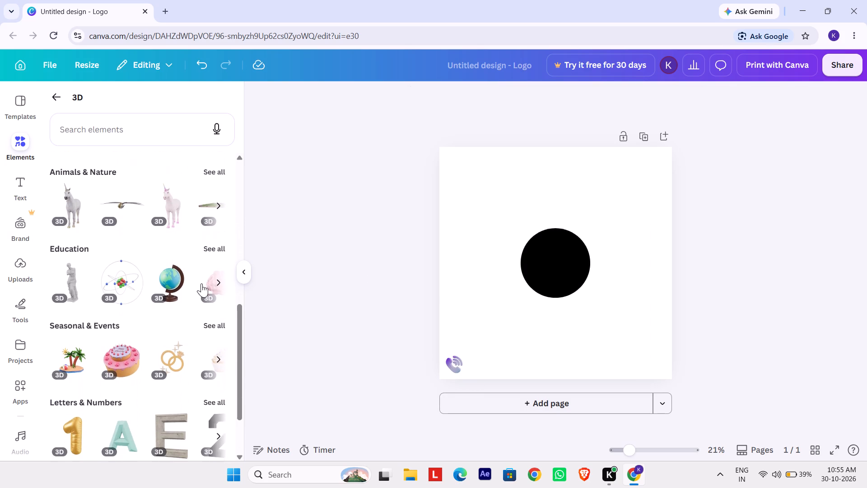
{"action": "scroll", "coordinate": [201, 283], "scroll_direction": "down", "scroll_amount": 1}
{"action": "scroll", "coordinate": [201, 283], "scroll_direction": "up", "scroll_amount": 2}
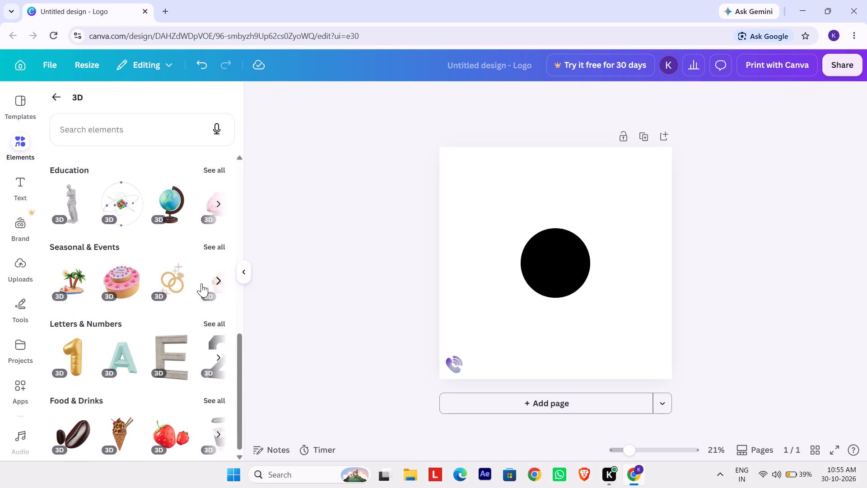
{"action": "scroll", "coordinate": [201, 283], "scroll_direction": "up", "scroll_amount": 6}
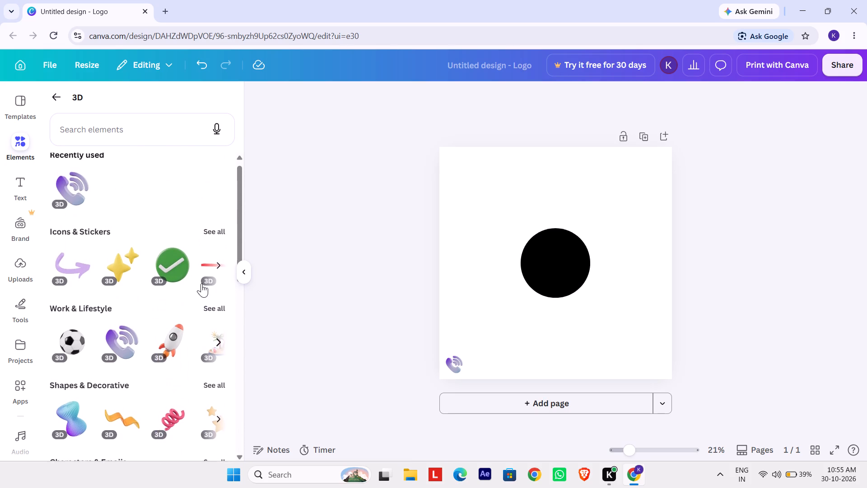
{"action": "scroll", "coordinate": [201, 283], "scroll_direction": "up", "scroll_amount": 1}
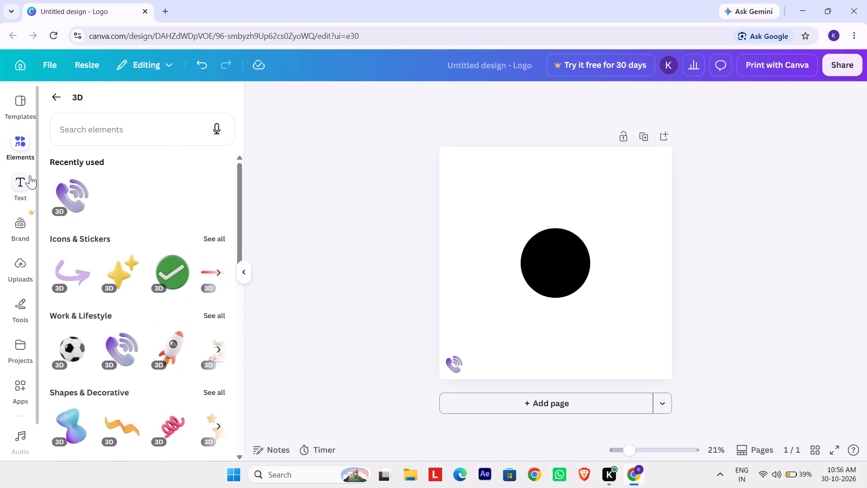
Add a text box with the letter R, enlarge it to about size 445 and centre it over the black circle.
{"action": "left_click", "coordinate": [30, 175]}
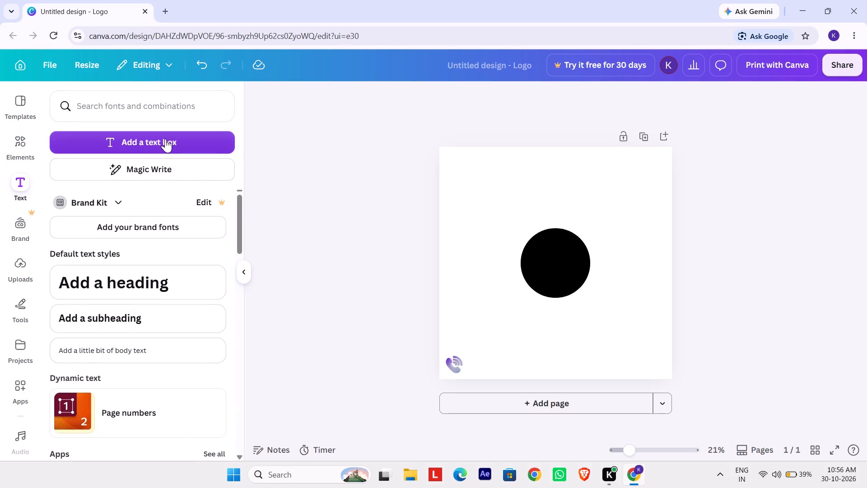
{"action": "left_click", "coordinate": [164, 137]}
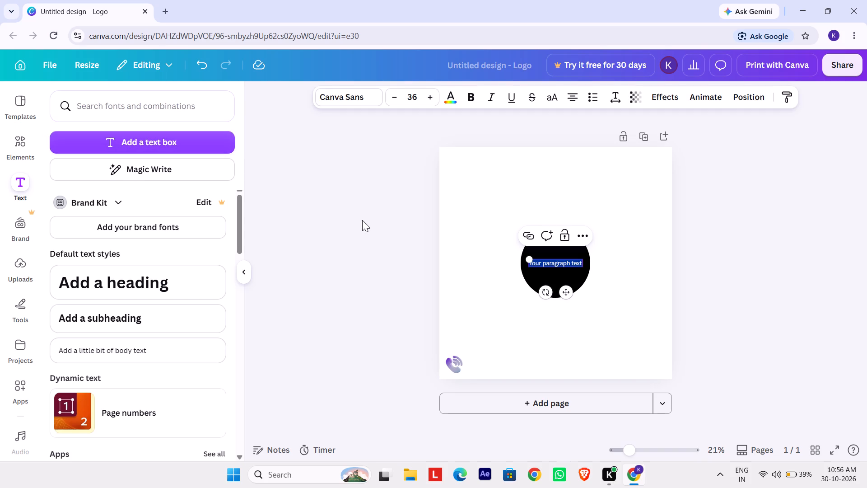
{"action": "key", "text": "shift+r"}
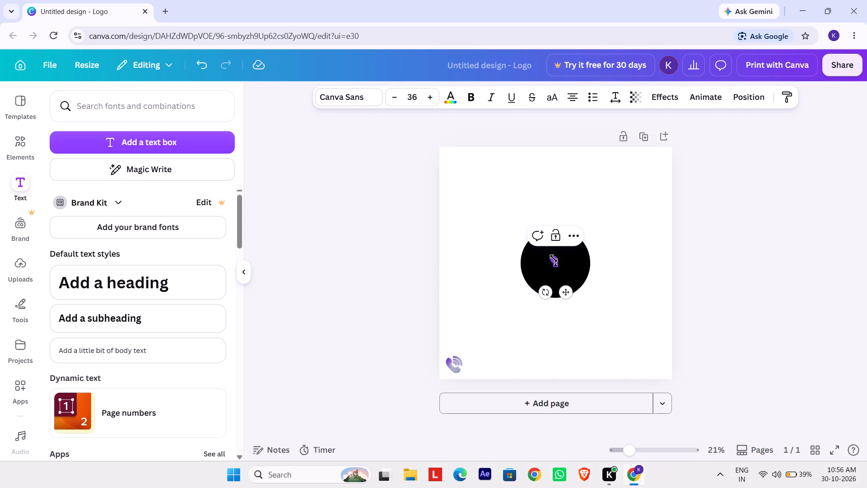
{"action": "left_click_drag", "start_coordinate": [554, 258], "coordinate": [490, 195]}
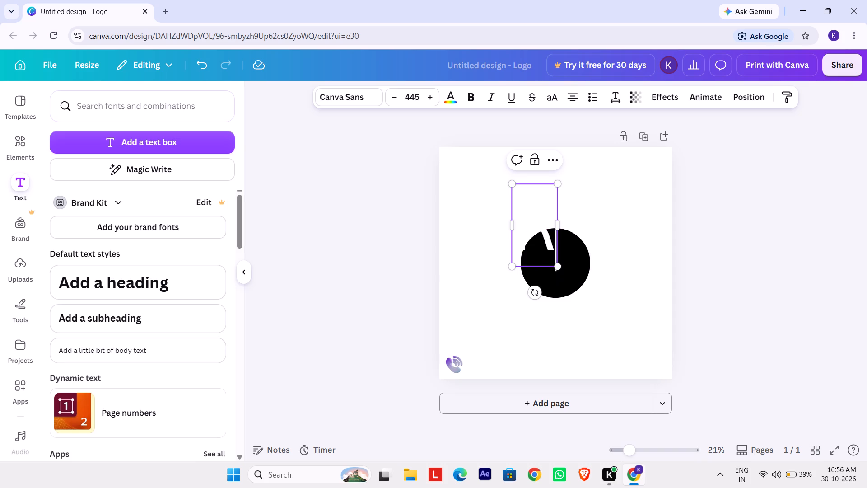
{"action": "left_click", "coordinate": [633, 207]}
{"action": "left_click", "coordinate": [543, 208]}
{"action": "left_click_drag", "start_coordinate": [542, 208], "coordinate": [562, 244]}
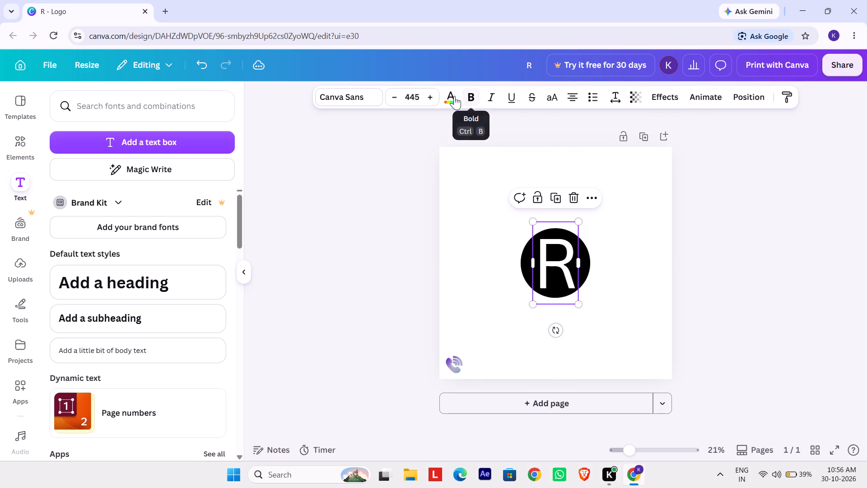
Set the letter R's colour to black and move it off the circle into the page's upper-left area.
{"action": "left_click", "coordinate": [445, 94]}
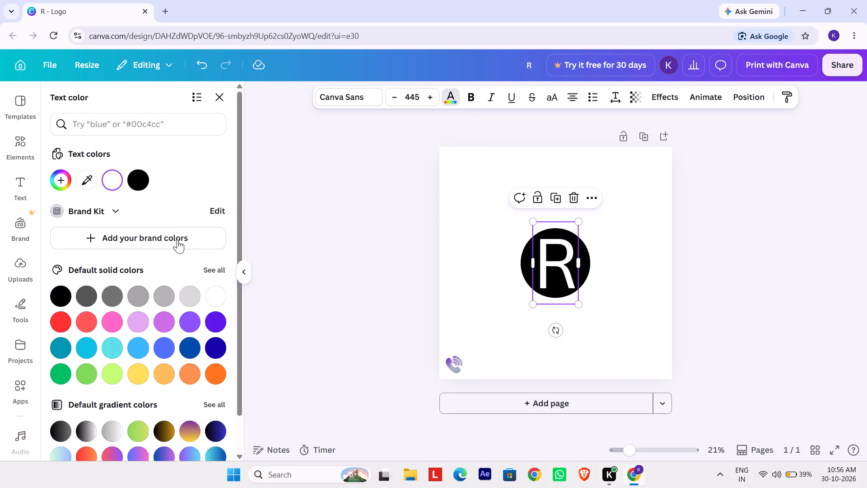
{"action": "left_click", "coordinate": [136, 182]}
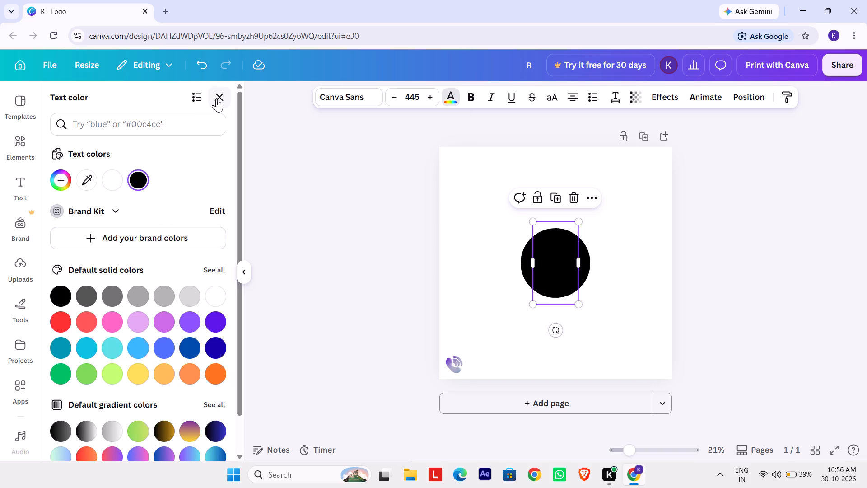
{"action": "left_click", "coordinate": [218, 97]}
{"action": "left_click_drag", "start_coordinate": [563, 247], "coordinate": [542, 235]}
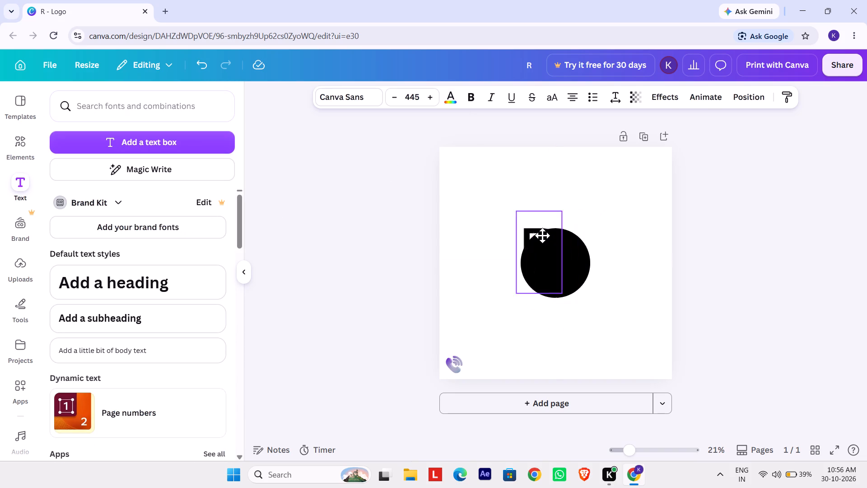
{"action": "left_click_drag", "start_coordinate": [542, 235], "coordinate": [499, 193]}
Change the letter R's font to ITC Benguiat.
{"action": "left_click", "coordinate": [353, 93]}
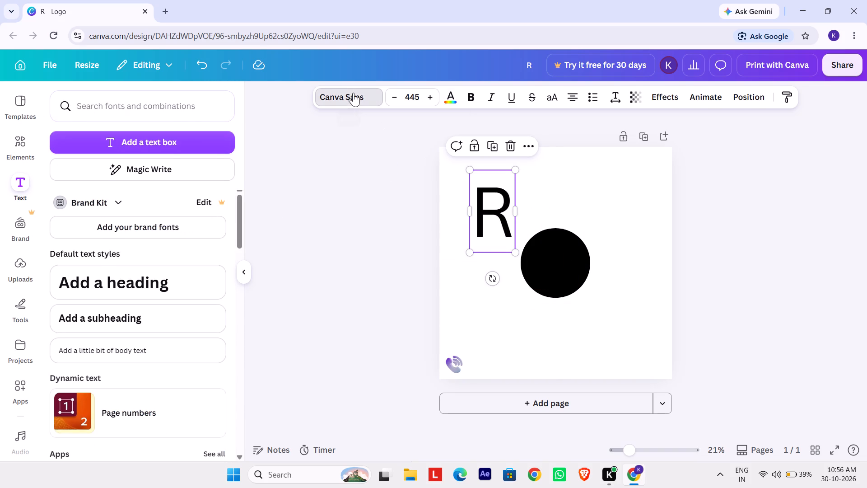
{"action": "scroll", "coordinate": [140, 337], "scroll_direction": "down", "scroll_amount": 13}
{"action": "scroll", "coordinate": [140, 337], "scroll_direction": "down", "scroll_amount": 18}
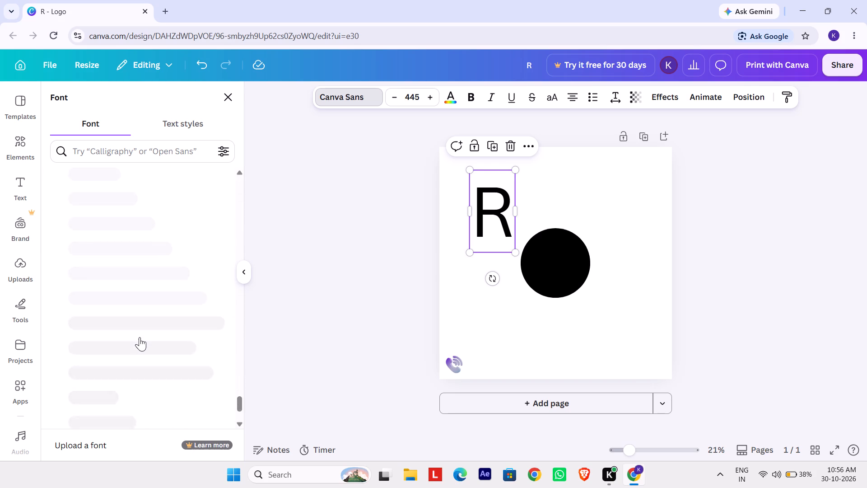
{"action": "scroll", "coordinate": [140, 337], "scroll_direction": "down", "scroll_amount": 1}
{"action": "scroll", "coordinate": [140, 337], "scroll_direction": "up", "scroll_amount": 4}
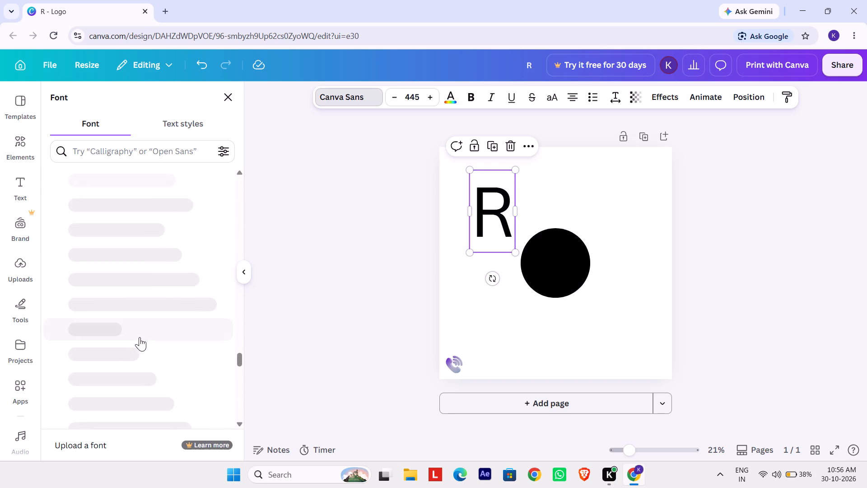
{"action": "scroll", "coordinate": [140, 337], "scroll_direction": "up", "scroll_amount": 4}
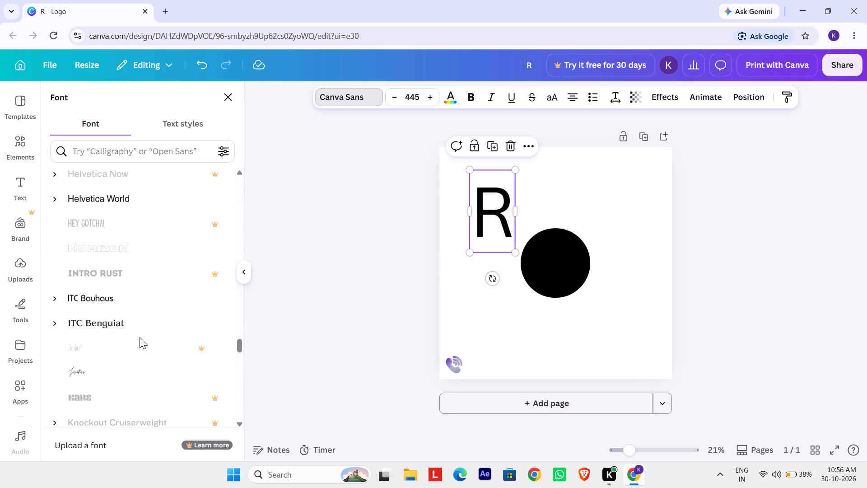
{"action": "left_click", "coordinate": [143, 333]}
{"action": "left_click", "coordinate": [149, 333]}
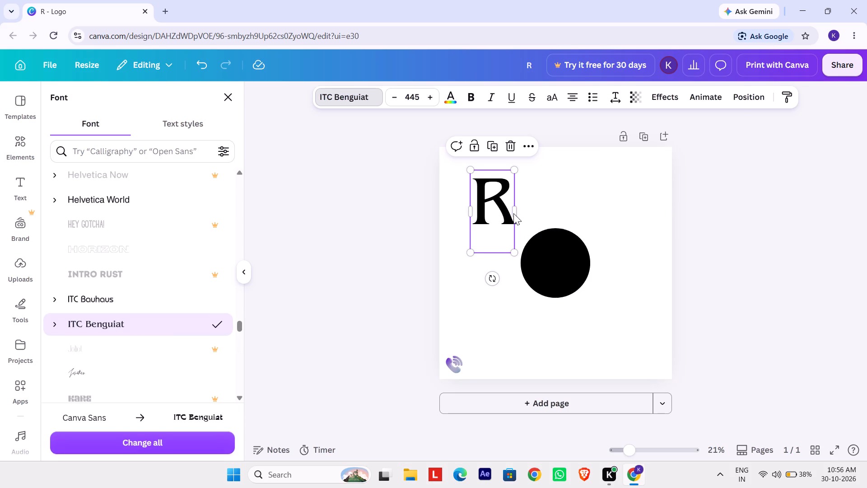
Widen the R's text box well beyond the letter and reposition it so the letter sits above and left of the circle.
{"action": "left_click_drag", "start_coordinate": [518, 212], "coordinate": [559, 213]}
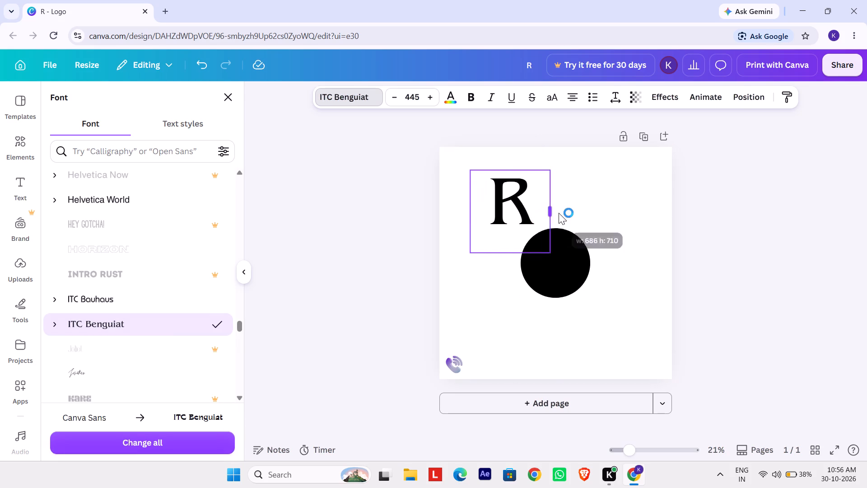
{"action": "left_click_drag", "start_coordinate": [559, 213], "coordinate": [651, 219]}
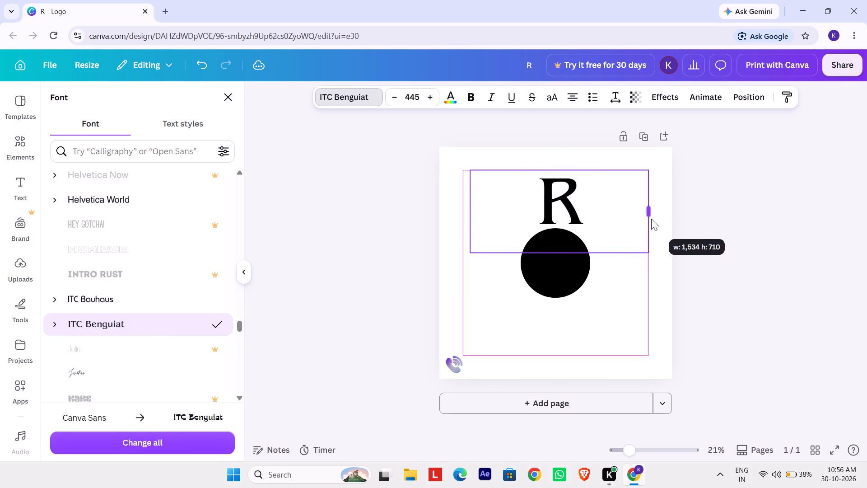
{"action": "left_click_drag", "start_coordinate": [651, 219], "coordinate": [640, 218]}
{"action": "left_click_drag", "start_coordinate": [603, 210], "coordinate": [605, 221]}
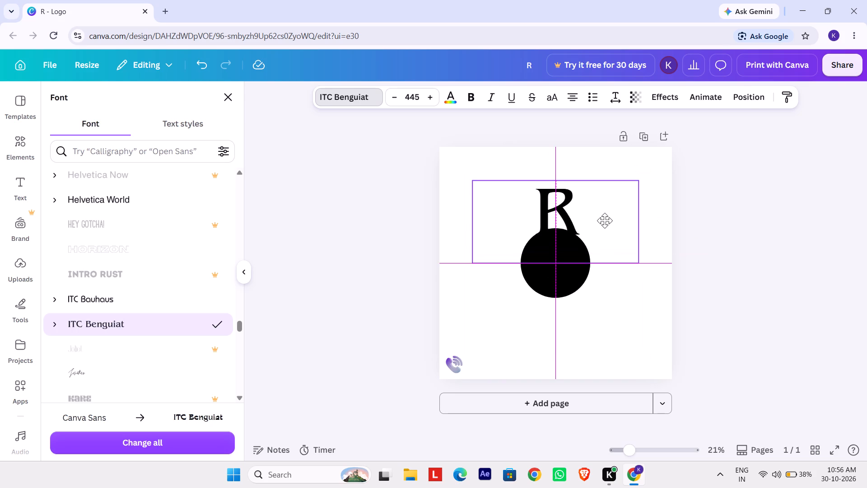
{"action": "left_click_drag", "start_coordinate": [605, 221], "coordinate": [548, 206]}
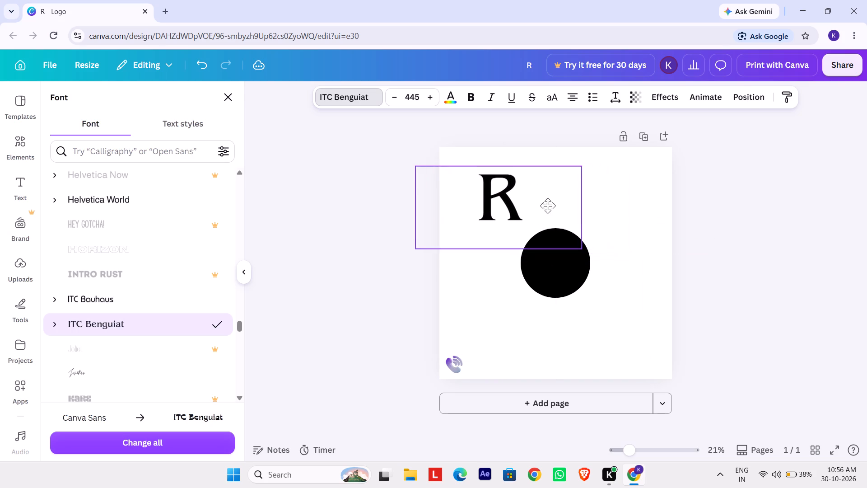
{"action": "left_click_drag", "start_coordinate": [548, 206], "coordinate": [553, 211]}
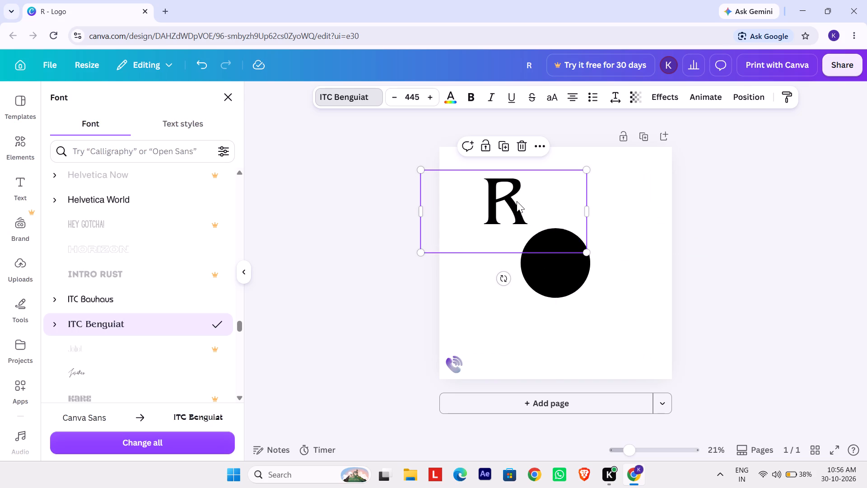
Replace the letter R with the letter A in the large text box.
{"action": "left_click", "coordinate": [517, 201]}
{"action": "double_click", "coordinate": [517, 201]}
{"action": "key", "text": "shift+a"}
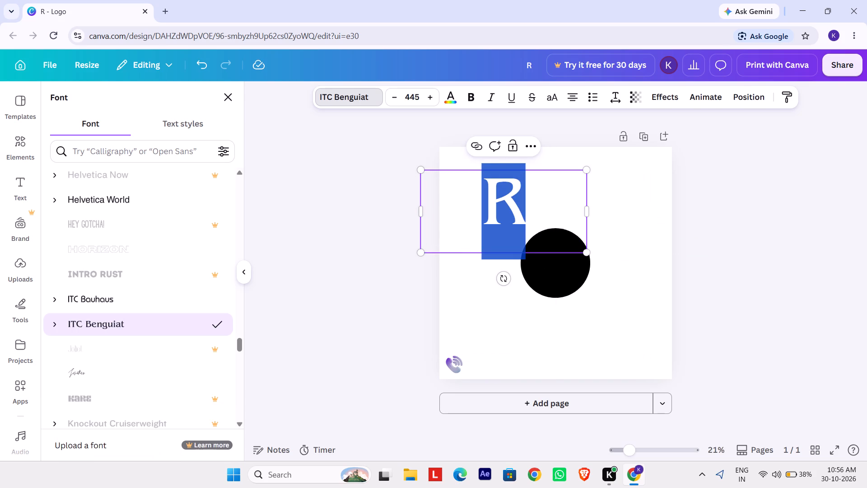
{"action": "left_click", "coordinate": [486, 270]}
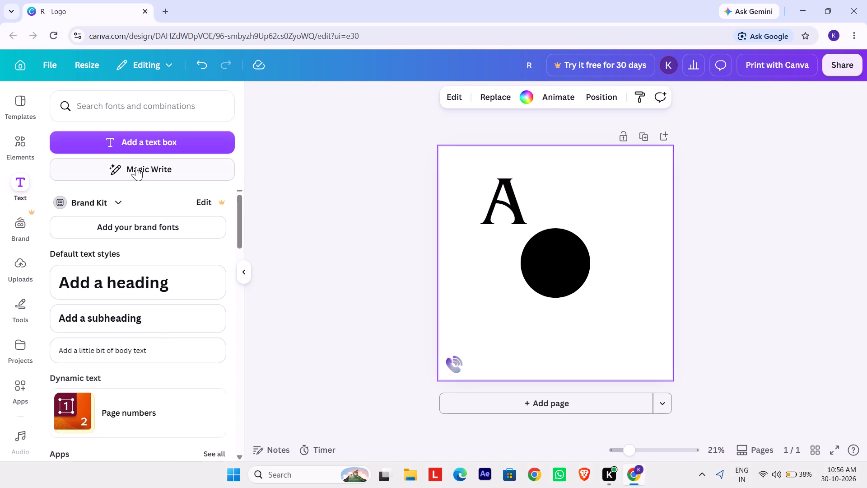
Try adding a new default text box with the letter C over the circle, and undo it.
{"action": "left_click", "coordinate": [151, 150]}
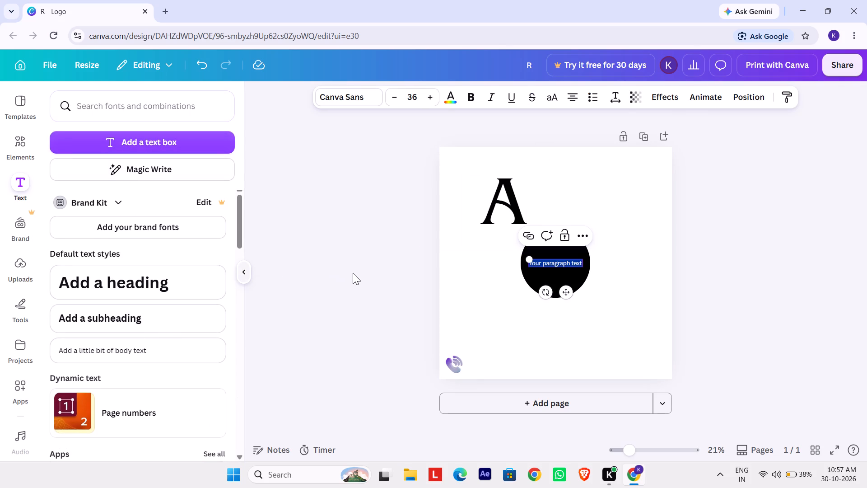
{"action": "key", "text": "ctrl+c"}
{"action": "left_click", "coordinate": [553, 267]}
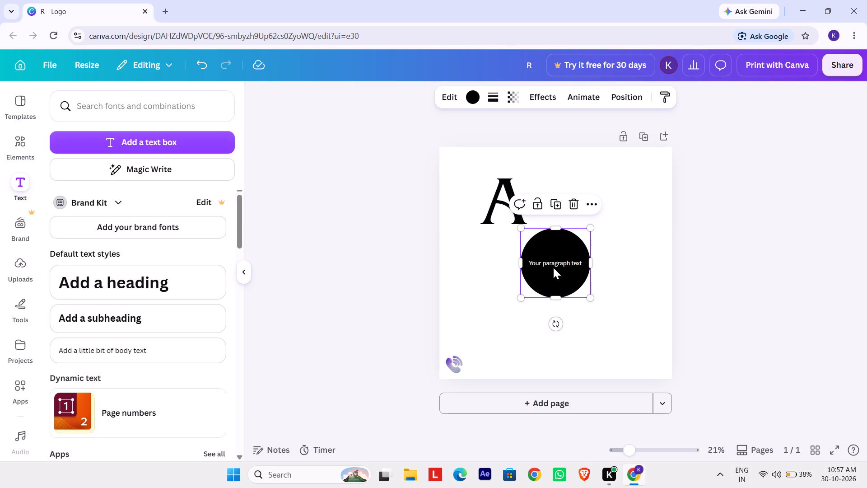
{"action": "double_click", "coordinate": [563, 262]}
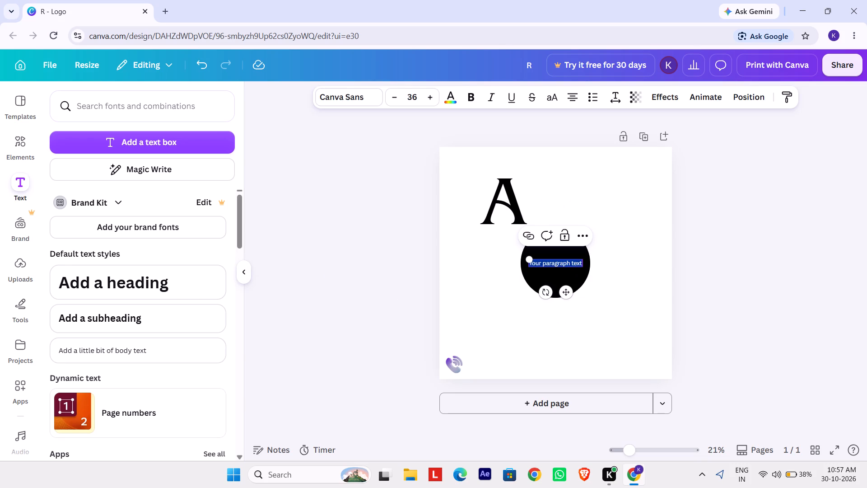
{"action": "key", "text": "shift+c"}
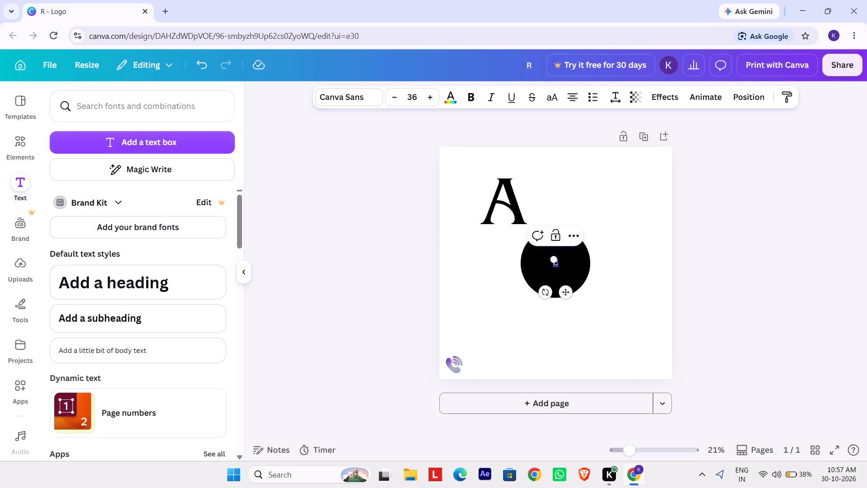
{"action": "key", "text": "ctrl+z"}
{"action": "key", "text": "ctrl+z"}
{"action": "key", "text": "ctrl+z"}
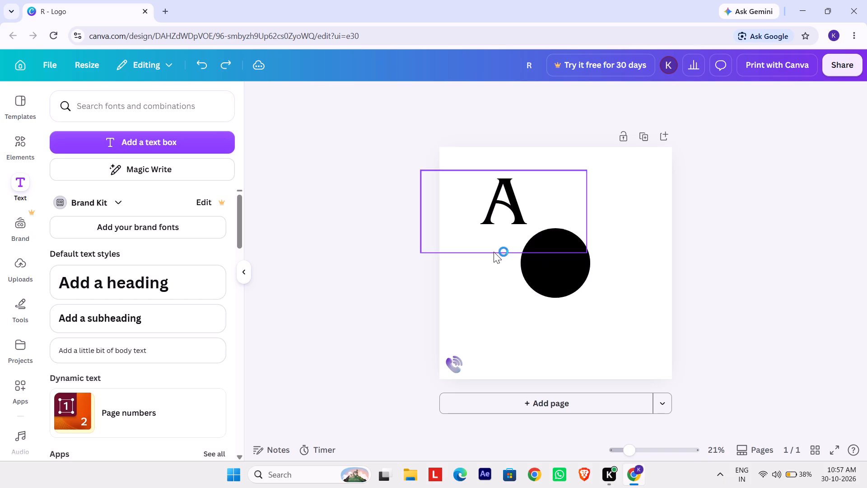
Duplicate the letter A text box and change the copy's text to C.
{"action": "left_click", "coordinate": [486, 206]}
{"action": "left_click", "coordinate": [505, 142]}
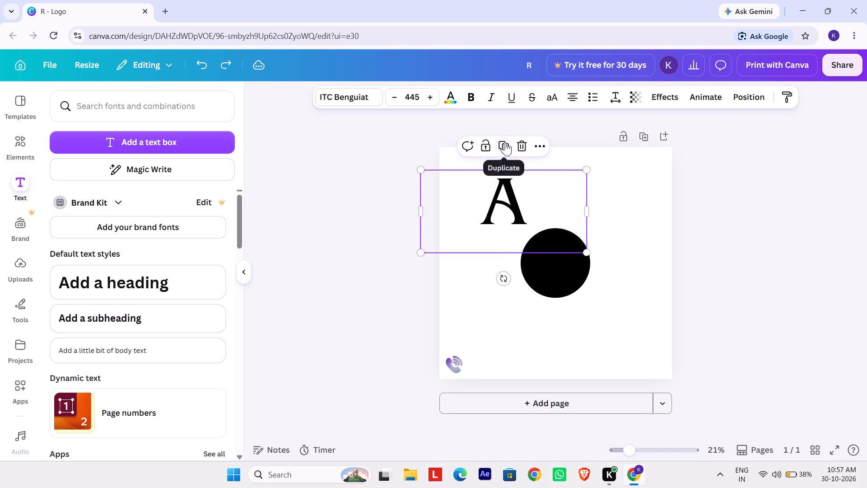
{"action": "double_click", "coordinate": [515, 195]}
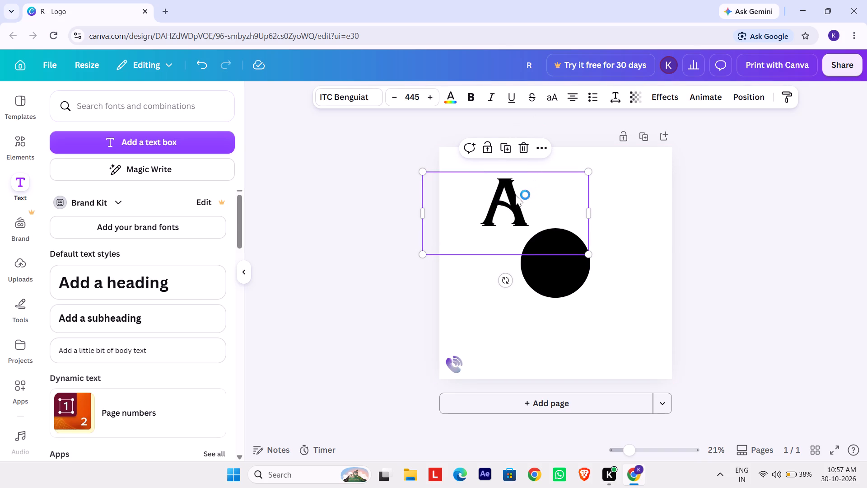
{"action": "key", "text": "shift+c"}
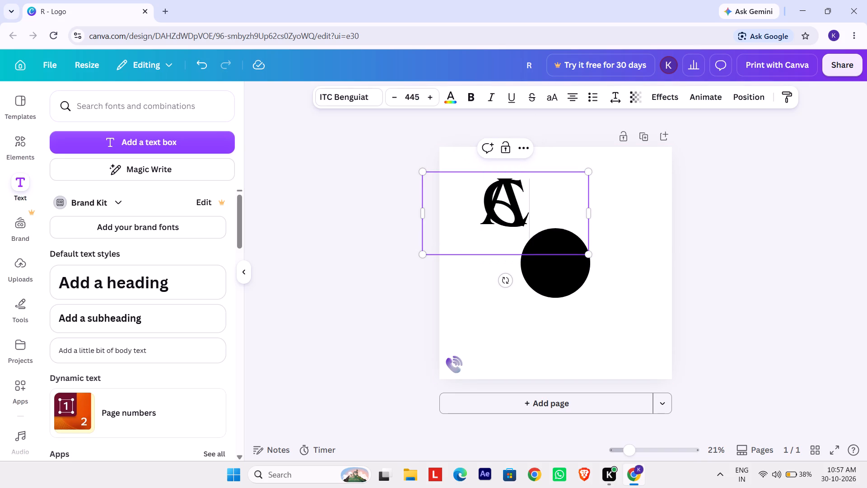
{"action": "left_click", "coordinate": [656, 188]}
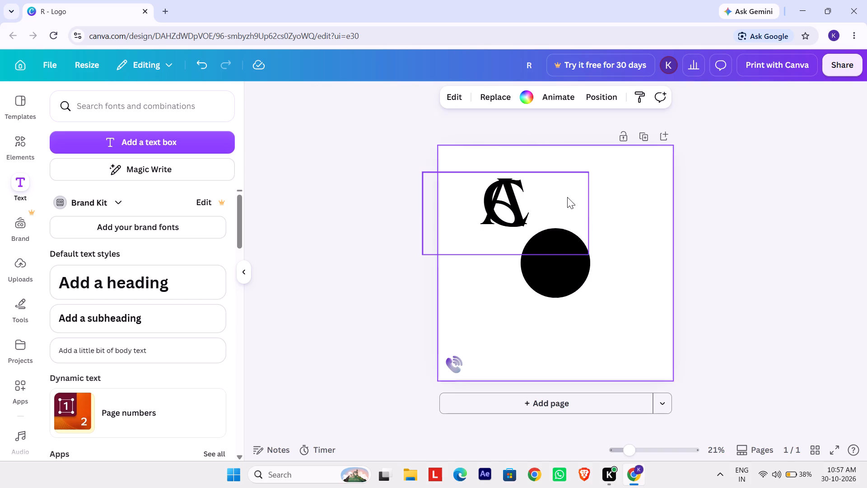
Move the letter C down so it overlaps the lower part of the A and the circle's upper-left edge.
{"action": "left_click_drag", "start_coordinate": [519, 201], "coordinate": [521, 239]}
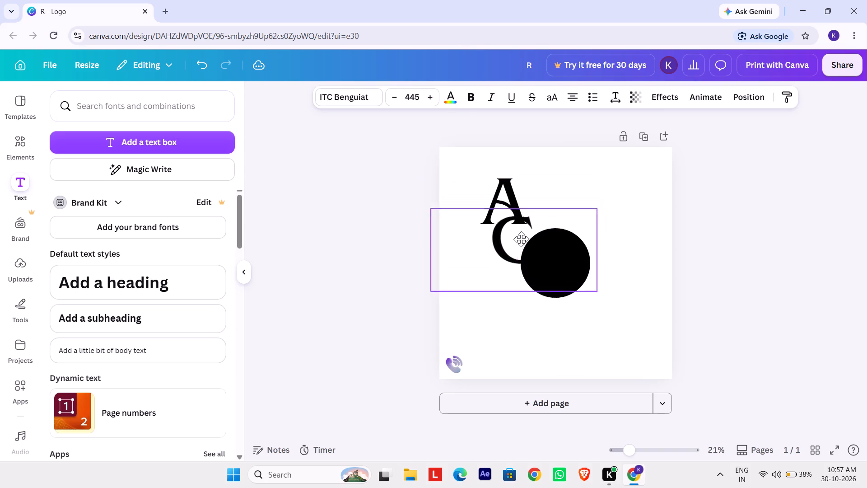
{"action": "left_click_drag", "start_coordinate": [521, 239], "coordinate": [502, 236]}
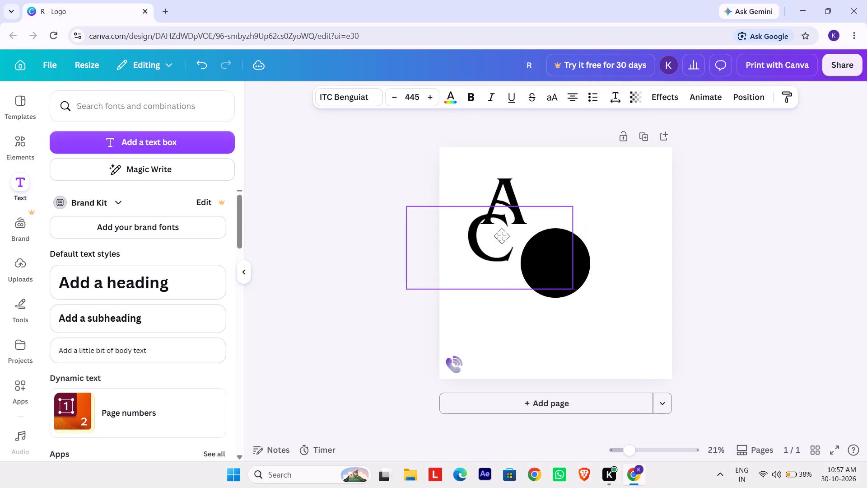
{"action": "left_click_drag", "start_coordinate": [502, 236], "coordinate": [543, 230]}
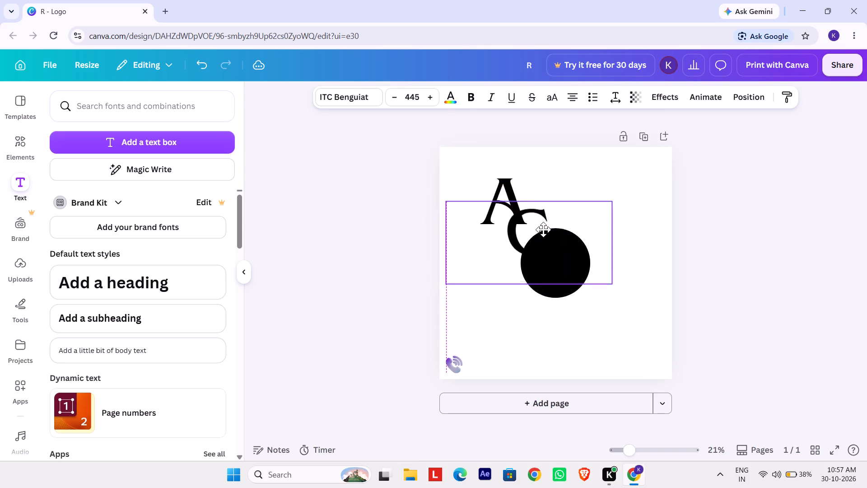
{"action": "left_click_drag", "start_coordinate": [543, 230], "coordinate": [528, 231]}
Recolour the letter C from the colour picker to a pale cream shade, about #F9EBCB.
{"action": "left_click", "coordinate": [455, 99]}
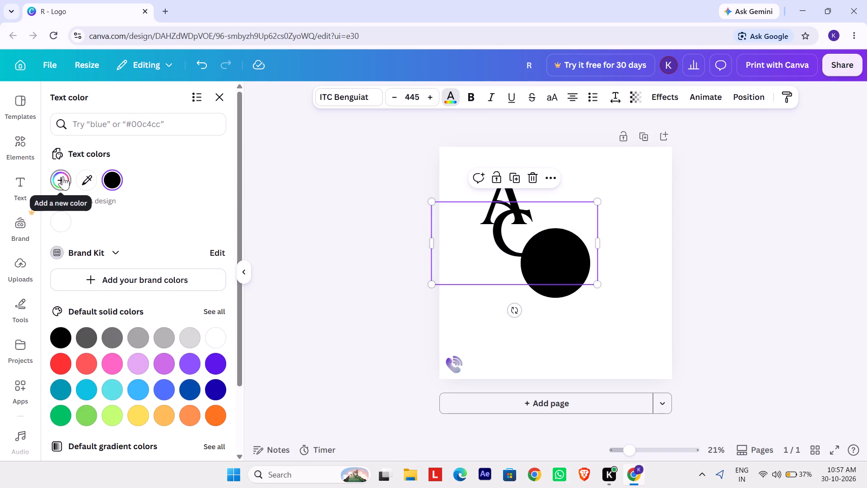
{"action": "left_click", "coordinate": [63, 176]}
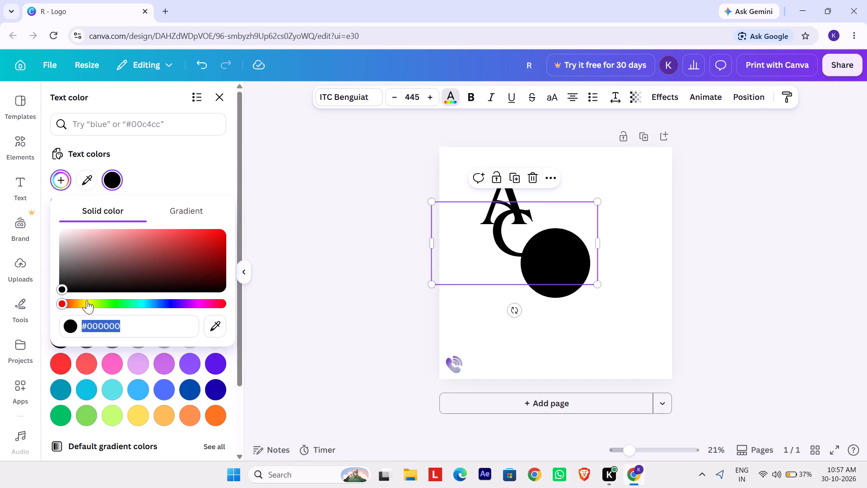
{"action": "left_click_drag", "start_coordinate": [79, 300], "coordinate": [79, 296]}
{"action": "left_click_drag", "start_coordinate": [90, 227], "coordinate": [90, 231]}
{"action": "left_click", "coordinate": [90, 231]}
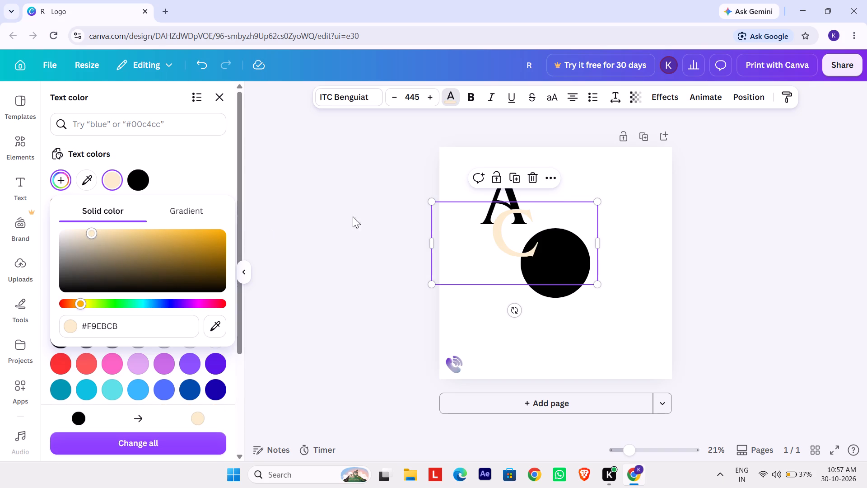
{"action": "left_click", "coordinate": [557, 195]}
{"action": "left_click", "coordinate": [600, 189]}
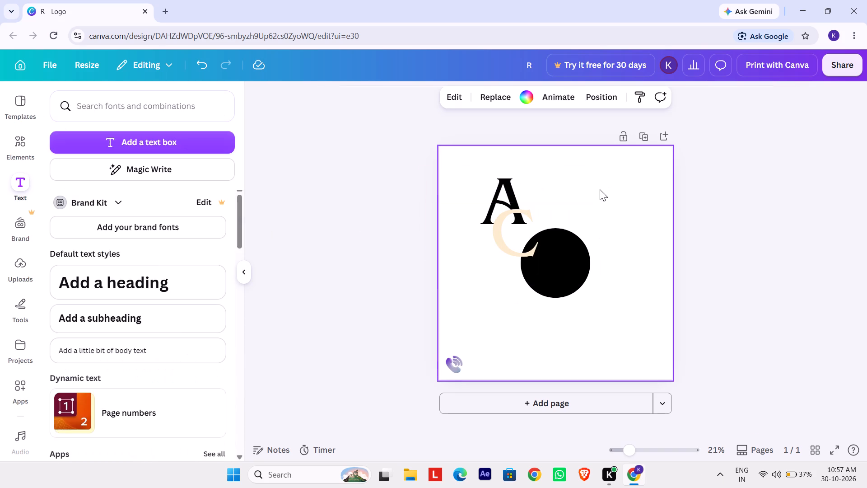
Nudge the cream letter C very slightly to the right.
{"action": "left_click", "coordinate": [519, 225]}
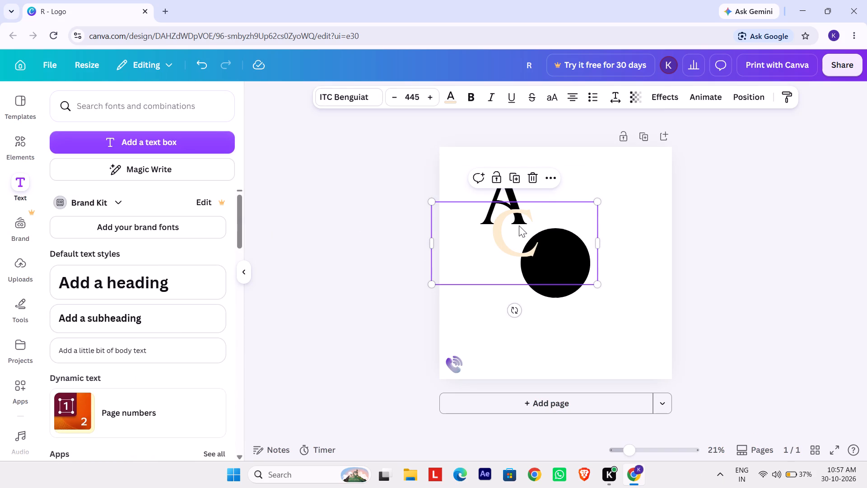
{"action": "left_click", "coordinate": [519, 225]}
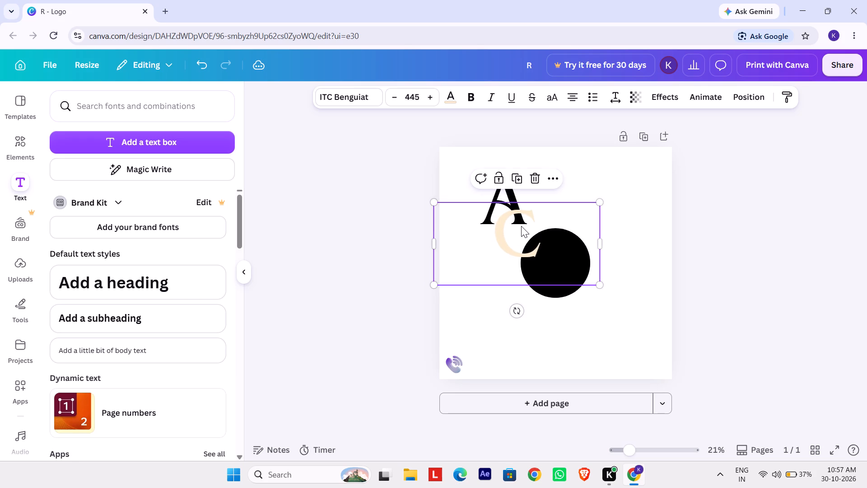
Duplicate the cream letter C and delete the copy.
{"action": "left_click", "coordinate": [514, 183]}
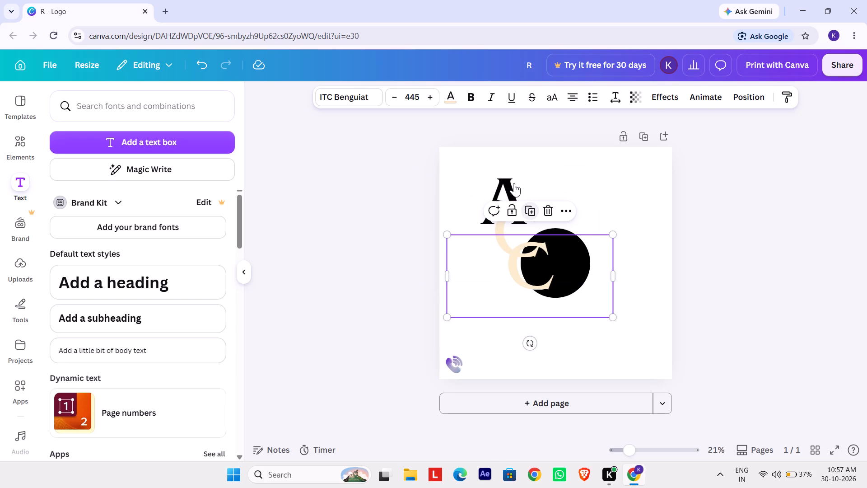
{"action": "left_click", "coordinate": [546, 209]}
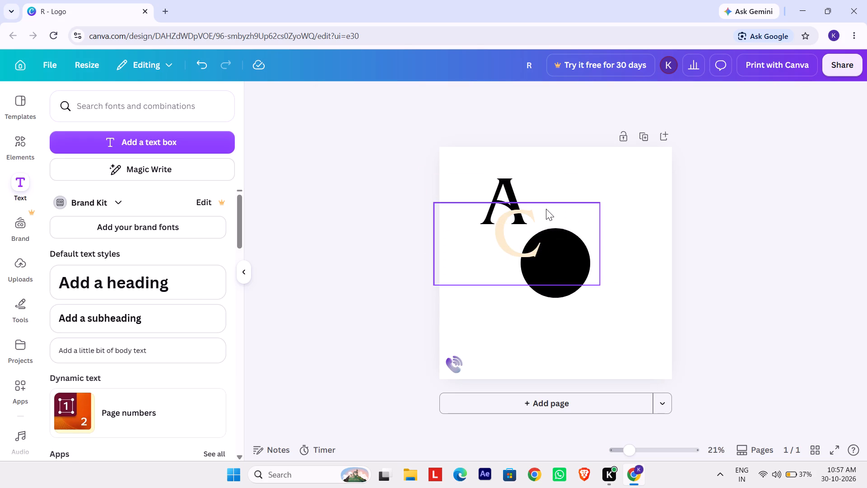
Send the cream letter C to the back so it sits behind the letter A and the circle.
{"action": "left_click", "coordinate": [506, 217]}
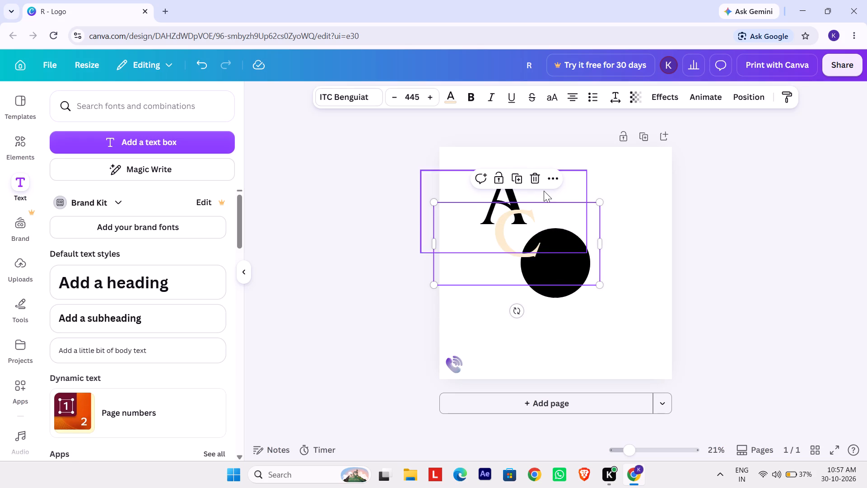
{"action": "left_click", "coordinate": [550, 183]}
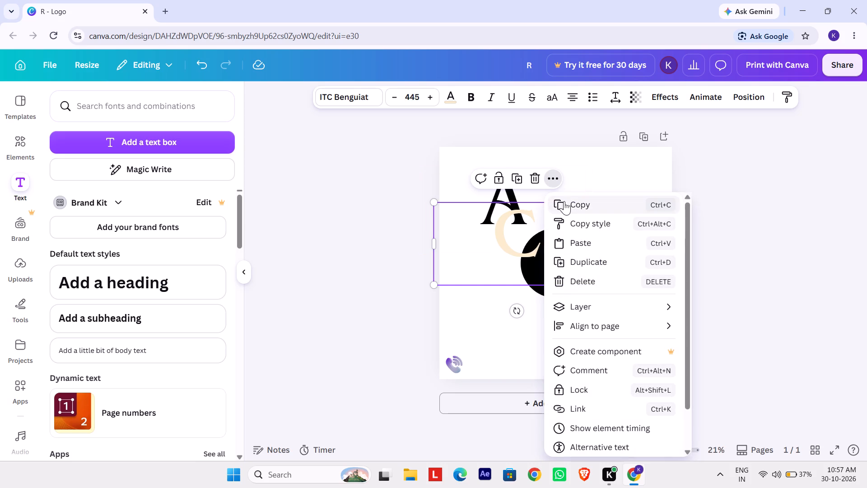
{"action": "left_click", "coordinate": [582, 314]}
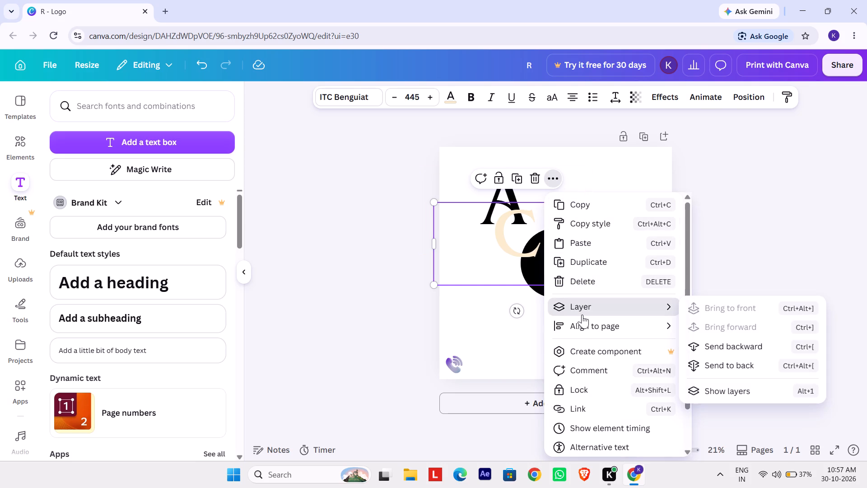
{"action": "left_click", "coordinate": [710, 370]}
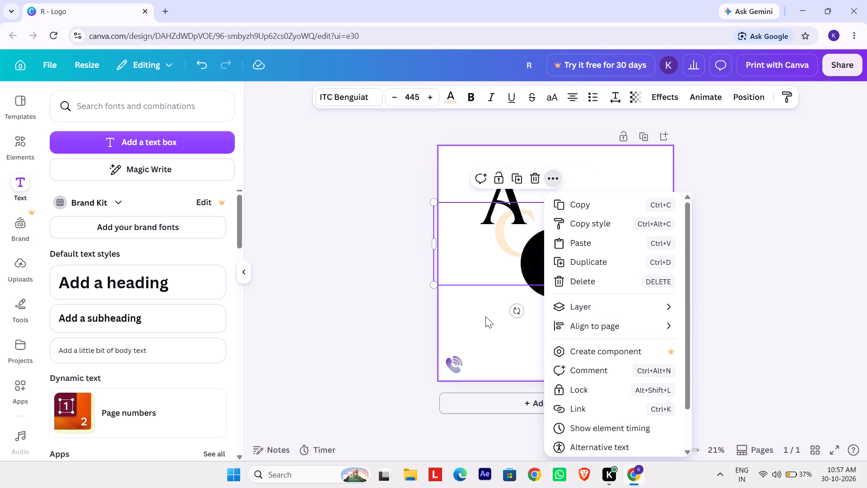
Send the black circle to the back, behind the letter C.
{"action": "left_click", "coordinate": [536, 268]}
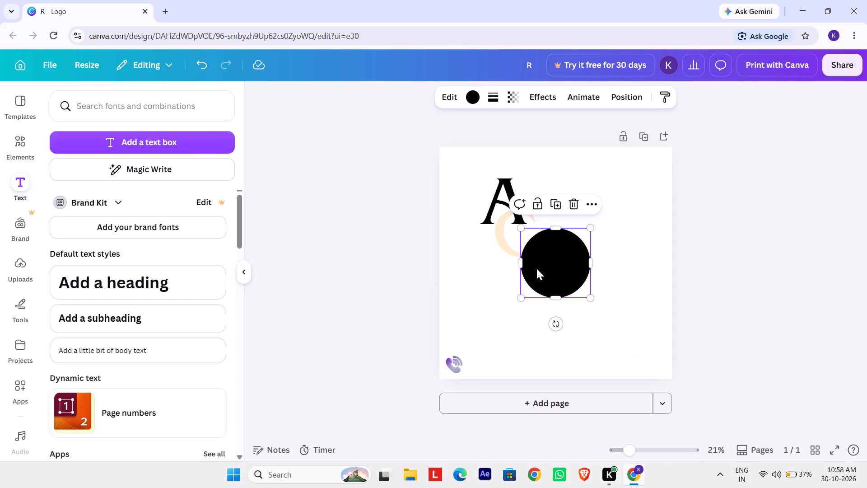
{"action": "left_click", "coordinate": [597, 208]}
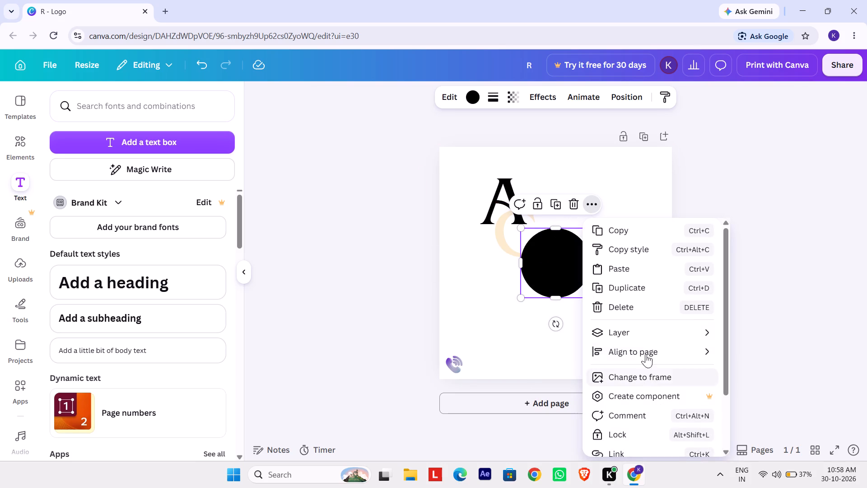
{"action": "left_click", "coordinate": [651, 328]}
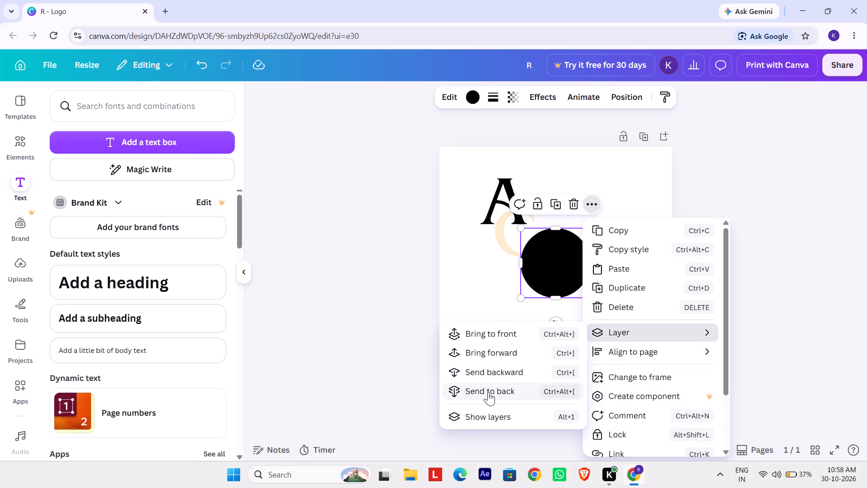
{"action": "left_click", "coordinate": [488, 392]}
Delete the black circle from the page.
{"action": "left_click", "coordinate": [485, 286]}
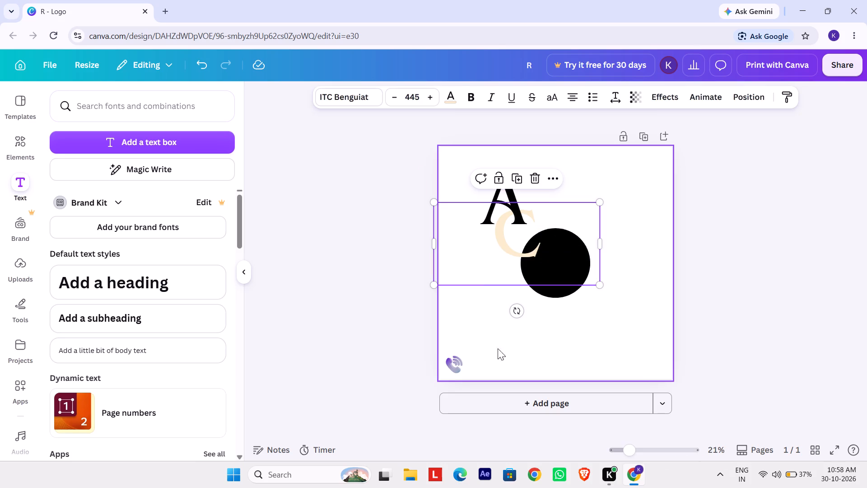
{"action": "left_click", "coordinate": [490, 347]}
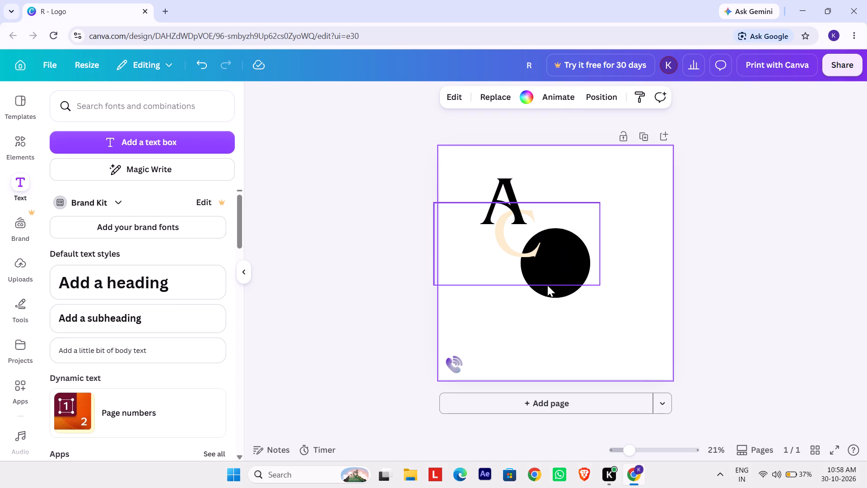
{"action": "left_click", "coordinate": [547, 284]}
{"action": "left_click", "coordinate": [554, 287]}
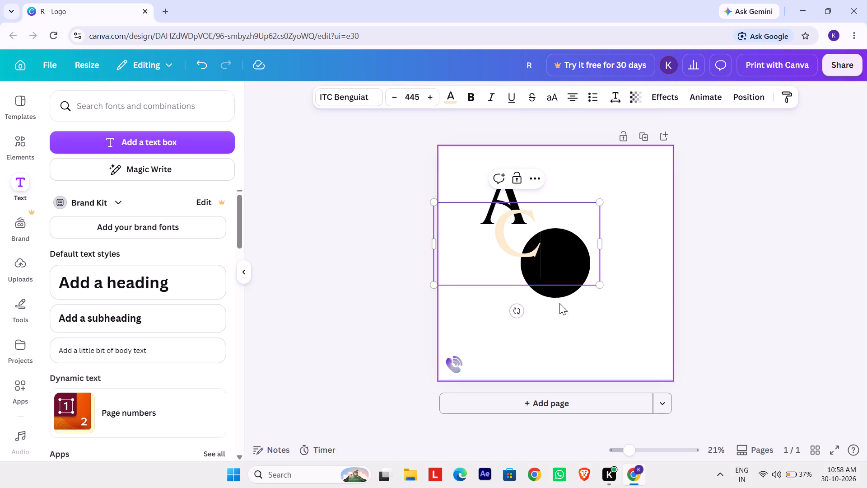
{"action": "left_click", "coordinate": [559, 304]}
{"action": "left_click", "coordinate": [571, 280]}
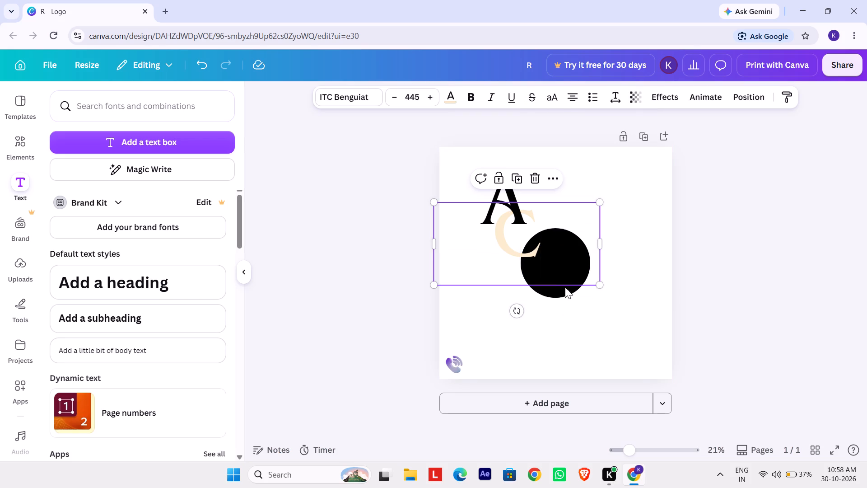
{"action": "left_click", "coordinate": [557, 298]}
{"action": "left_click", "coordinate": [560, 294]}
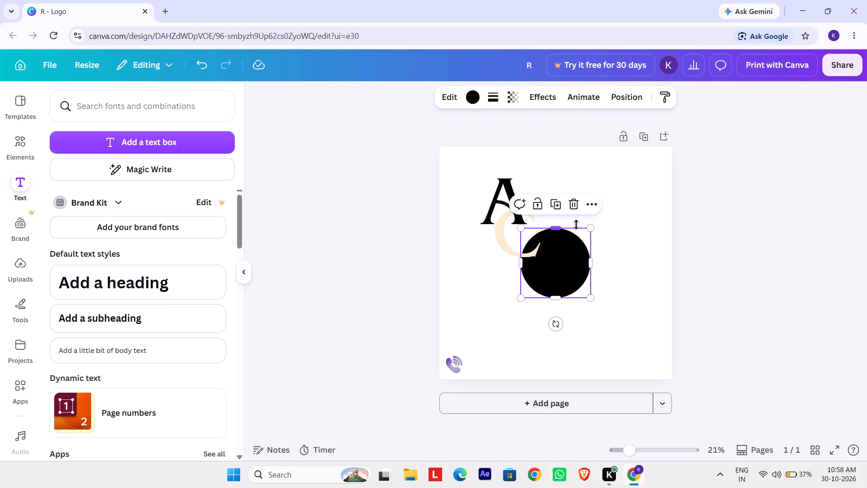
{"action": "left_click", "coordinate": [571, 207]}
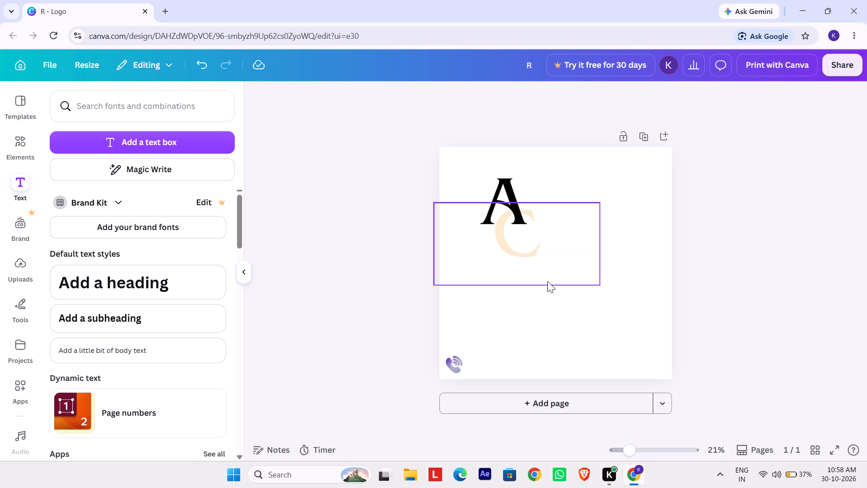
{"action": "left_click", "coordinate": [536, 303]}
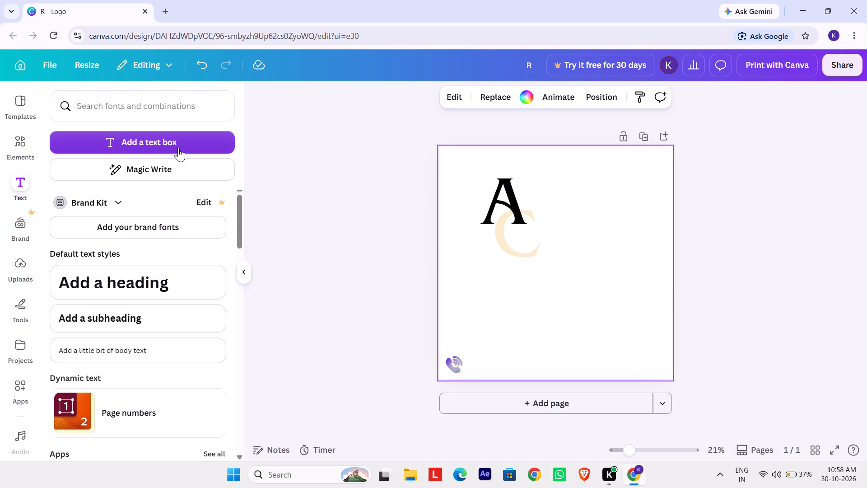
Place a copy of the letter A, scaled down to font size 118, just right of the telephone icon.
{"action": "left_click", "coordinate": [513, 188]}
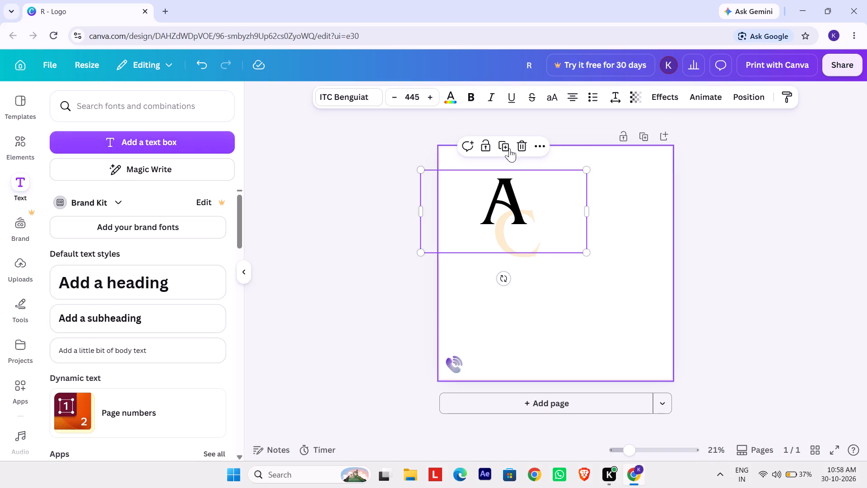
{"action": "left_click", "coordinate": [505, 142]}
{"action": "left_click_drag", "start_coordinate": [515, 195], "coordinate": [567, 306]}
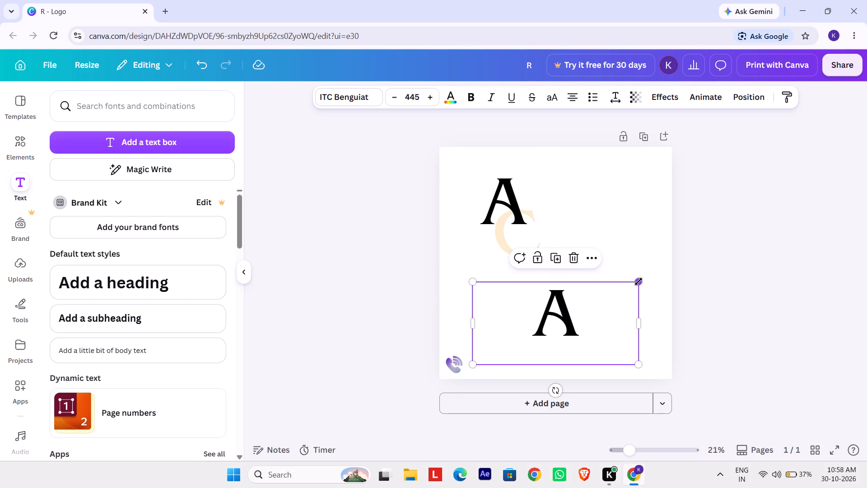
{"action": "left_click_drag", "start_coordinate": [639, 282], "coordinate": [515, 337]}
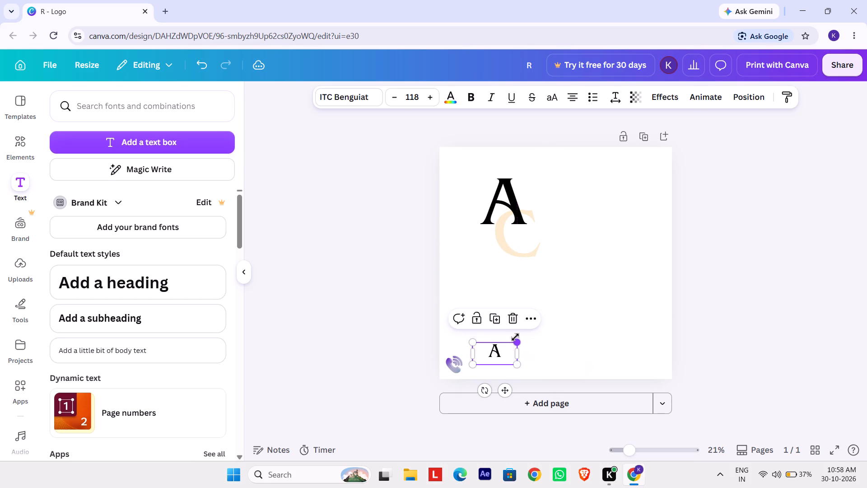
{"action": "left_click_drag", "start_coordinate": [501, 344], "coordinate": [489, 356]}
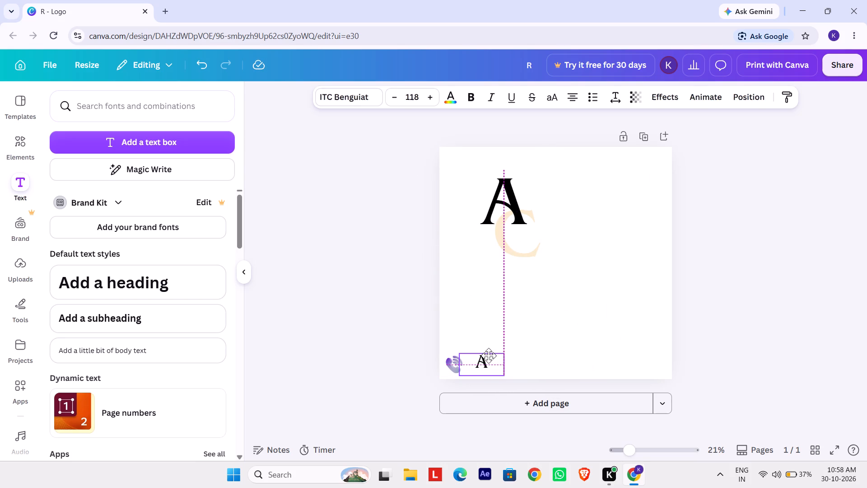
{"action": "left_click_drag", "start_coordinate": [489, 356], "coordinate": [496, 356]}
Replace the small letter A beside the telephone icon with the text "Call Us Any Time".
{"action": "triple_click", "coordinate": [495, 360]}
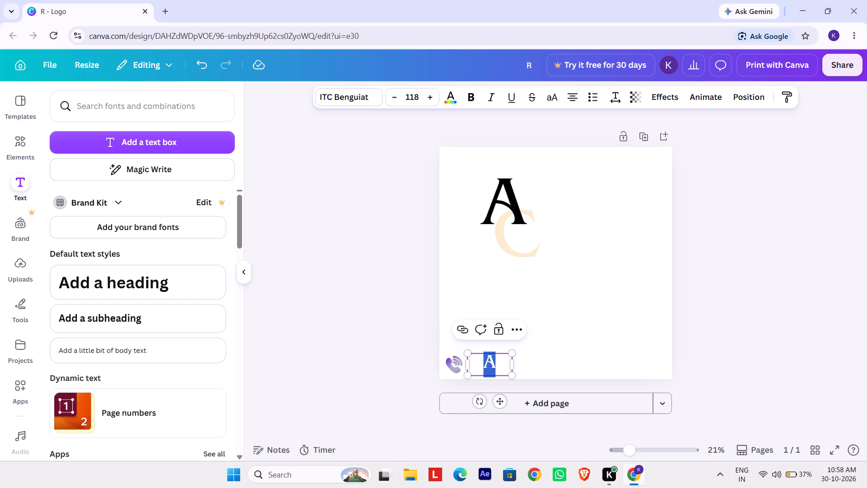
{"action": "type", "text": "Call Us ANy"}
{"action": "key", "text": "space"}
{"action": "key", "text": "BackSpace"}
{"action": "key", "text": "BackSpace"}
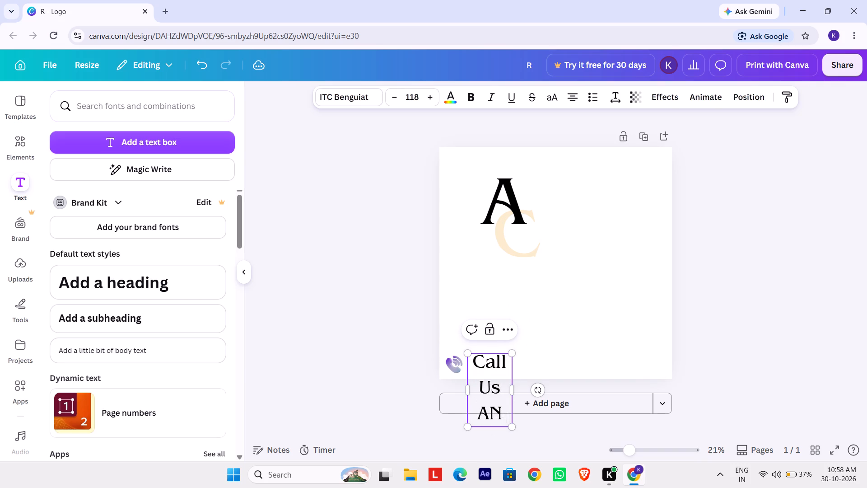
{"action": "key", "text": "BackSpace"}
{"action": "type", "text": "ny"}
{"action": "key", "text": "space"}
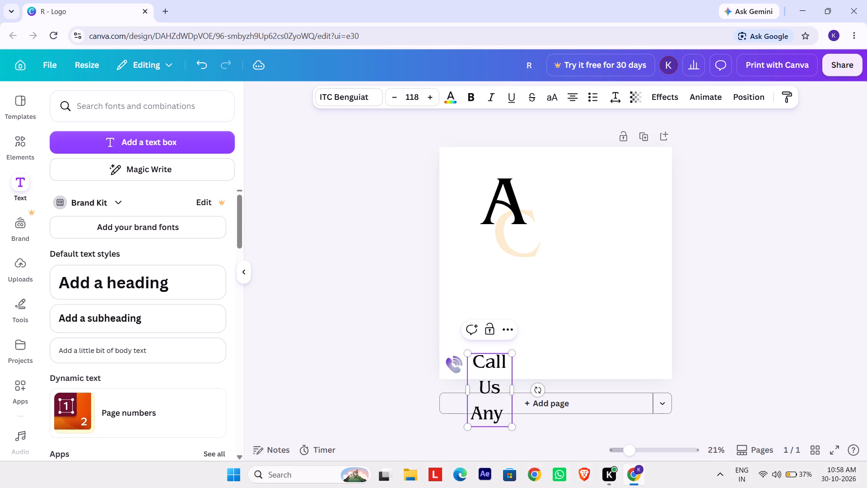
{"action": "type", "text": "Time"}
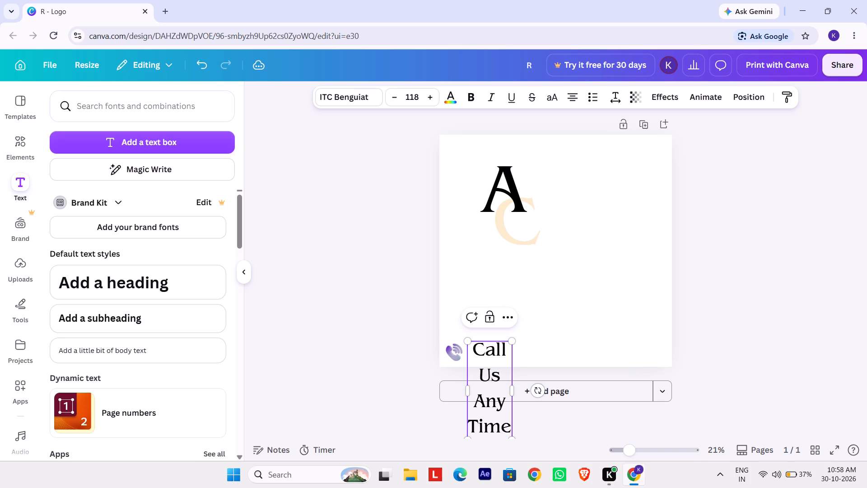
Widen the "Call Us Any Time" text box almost to the page's right edge so the text fits on one line.
{"action": "left_click_drag", "start_coordinate": [514, 394], "coordinate": [669, 366]}
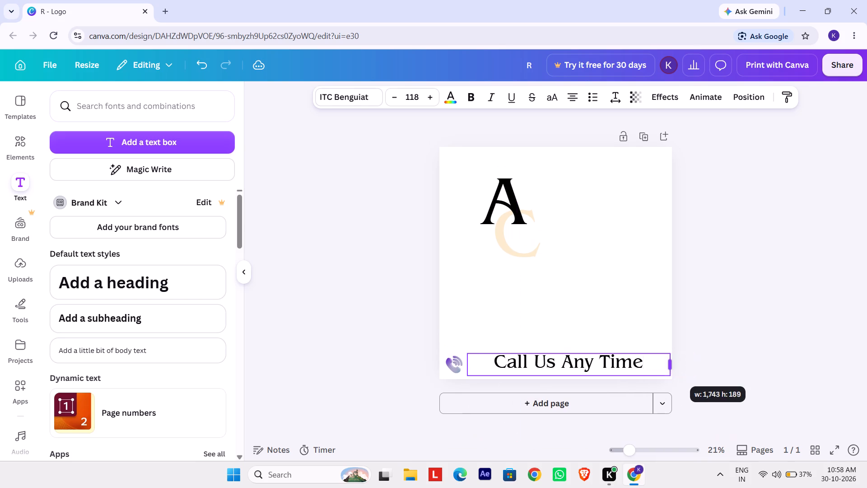
{"action": "left_click_drag", "start_coordinate": [669, 366], "coordinate": [664, 365]}
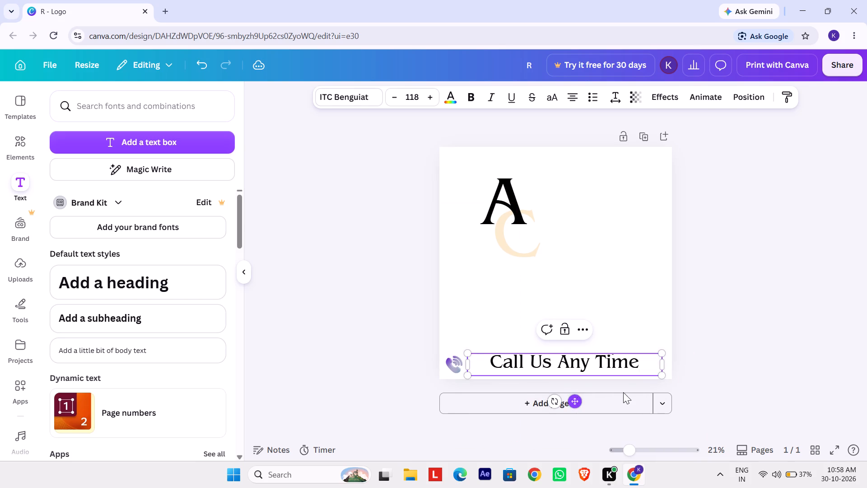
Scale the "Call Us Any Time" text down to font size about 53.7 and align it vertically beside the telephone icon.
{"action": "left_click_drag", "start_coordinate": [664, 378], "coordinate": [626, 373]}
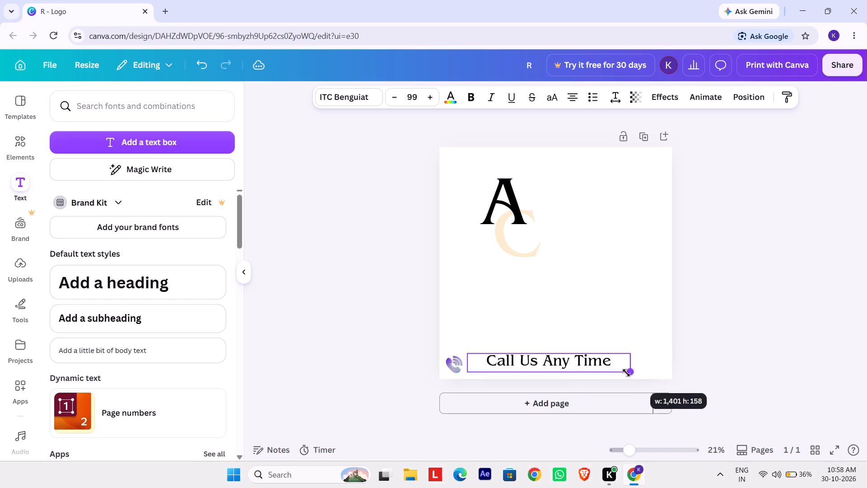
{"action": "left_click_drag", "start_coordinate": [626, 373], "coordinate": [560, 363]}
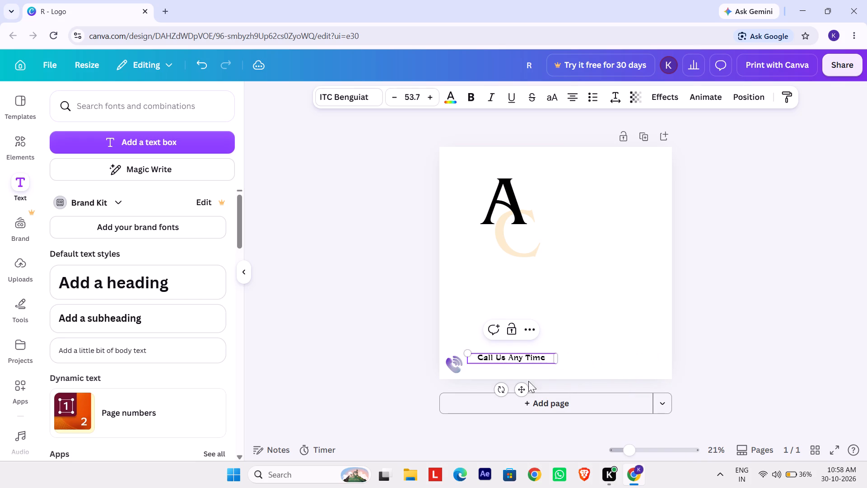
{"action": "left_click_drag", "start_coordinate": [523, 389], "coordinate": [530, 394]}
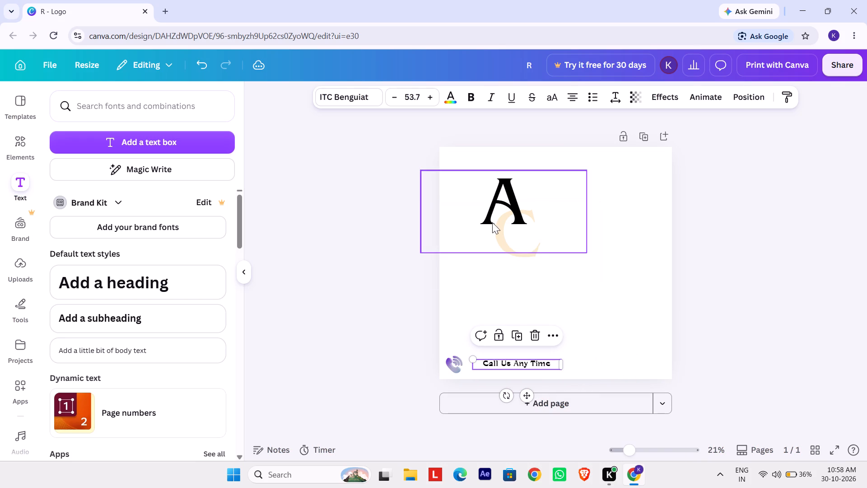
Change the font of the "Call Us Any Time" text to Libre Baskerville.
{"action": "double_click", "coordinate": [514, 360]}
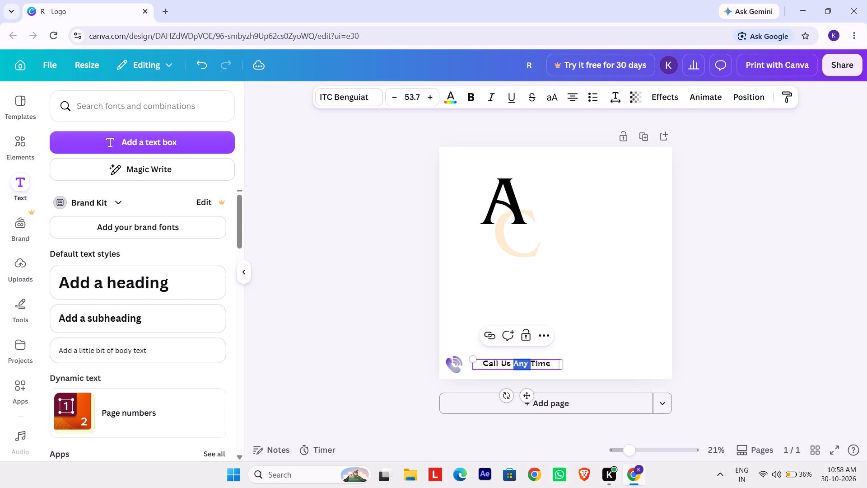
{"action": "triple_click", "coordinate": [514, 360]}
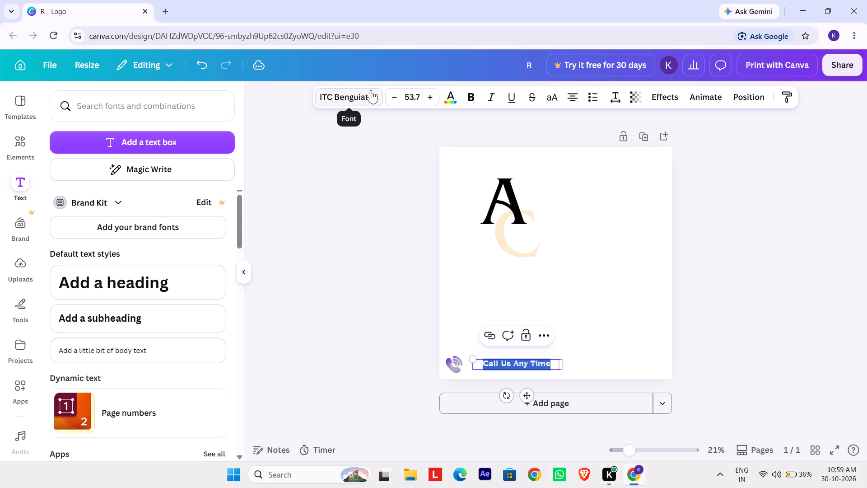
{"action": "left_click", "coordinate": [369, 92]}
{"action": "scroll", "coordinate": [165, 343], "scroll_direction": "down", "scroll_amount": 1}
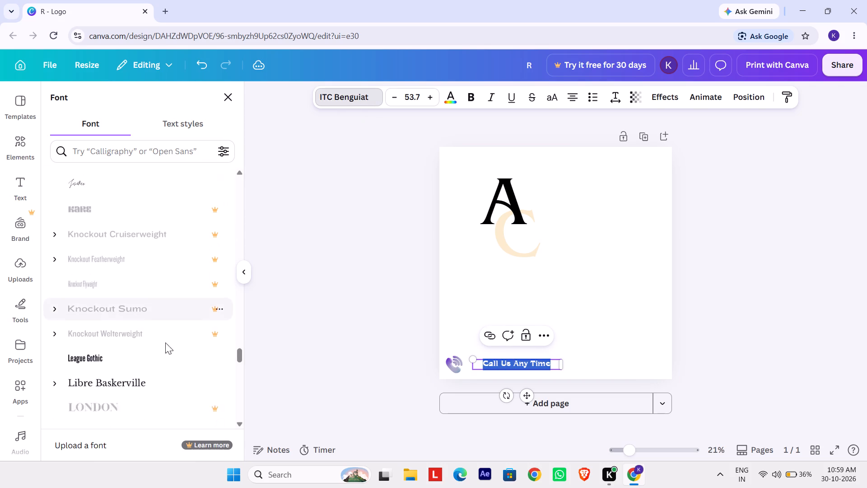
{"action": "scroll", "coordinate": [165, 343], "scroll_direction": "down", "scroll_amount": 4}
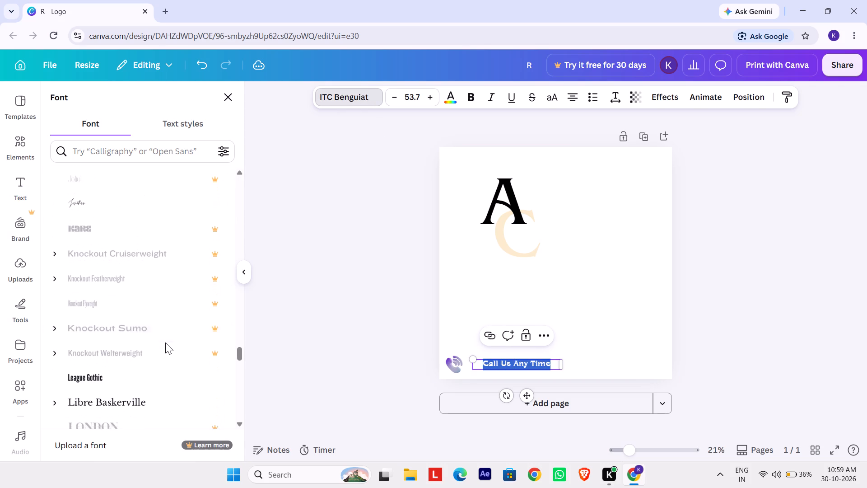
{"action": "scroll", "coordinate": [165, 343], "scroll_direction": "down", "scroll_amount": 1}
{"action": "left_click", "coordinate": [165, 343]}
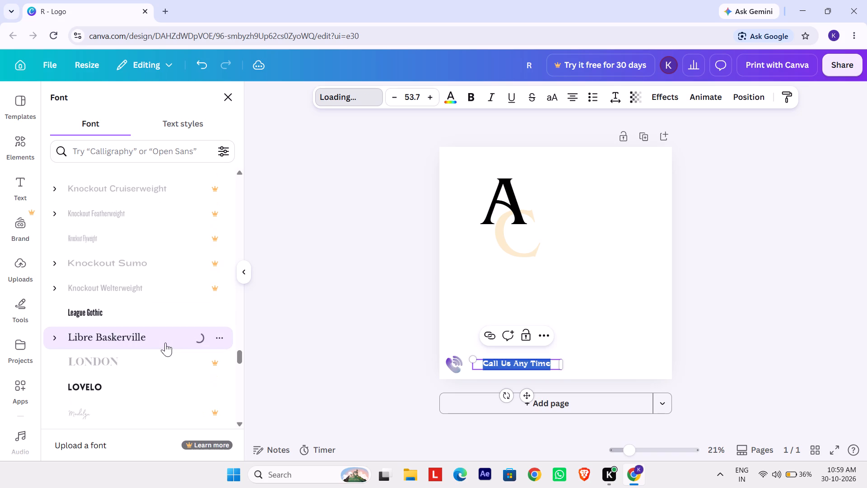
{"action": "left_click", "coordinate": [578, 338]}
Fit the "Call Us Any Time" text box to a single line about 759 wide and move it close beside the telephone icon.
{"action": "left_click", "coordinate": [531, 365]}
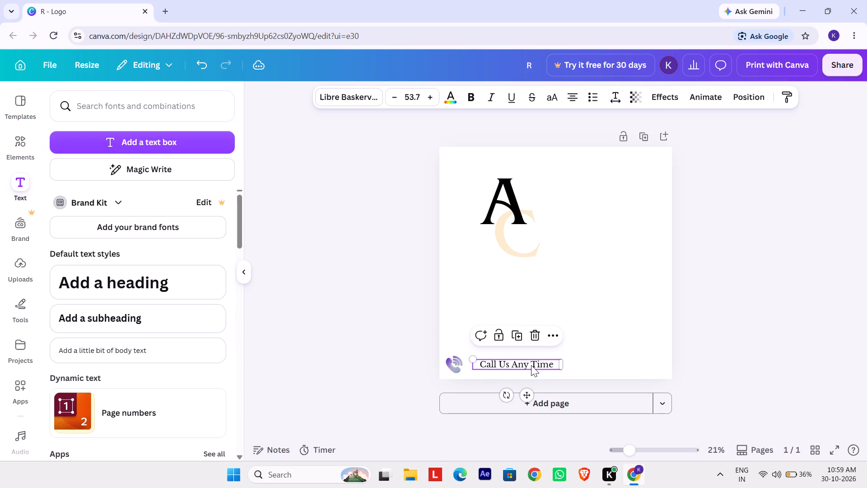
{"action": "left_click_drag", "start_coordinate": [531, 365], "coordinate": [525, 367]}
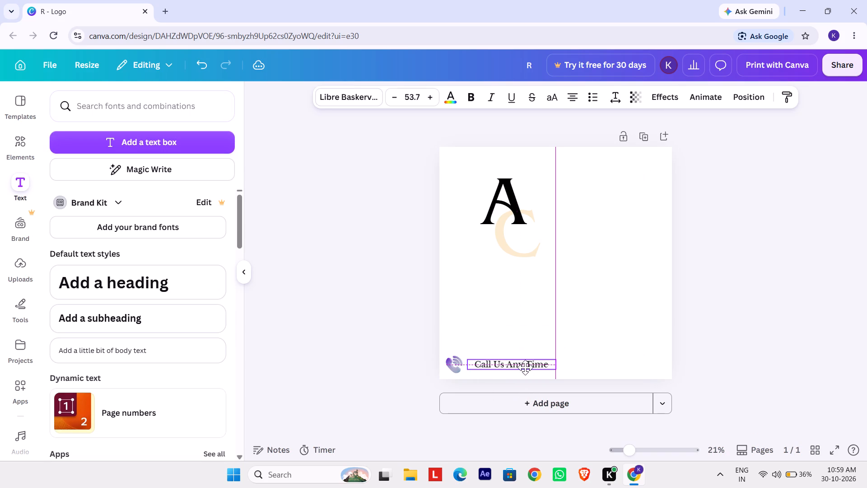
{"action": "left_click_drag", "start_coordinate": [525, 367], "coordinate": [525, 366]}
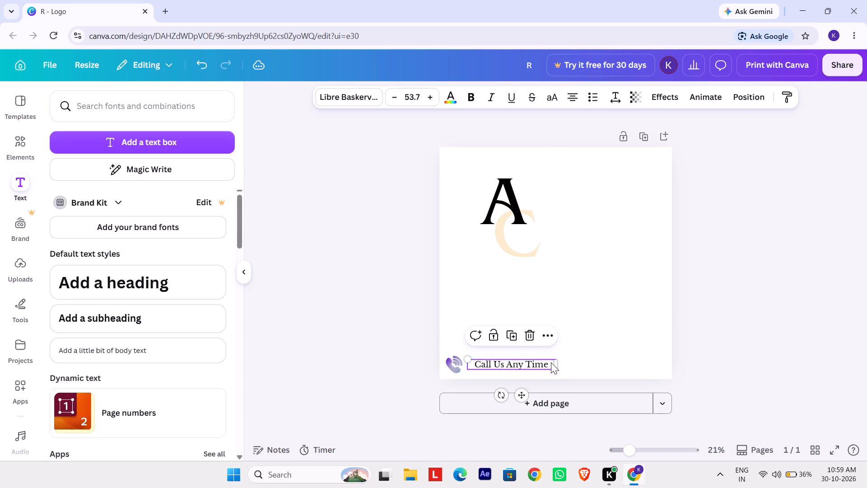
{"action": "left_click_drag", "start_coordinate": [559, 361], "coordinate": [675, 364]}
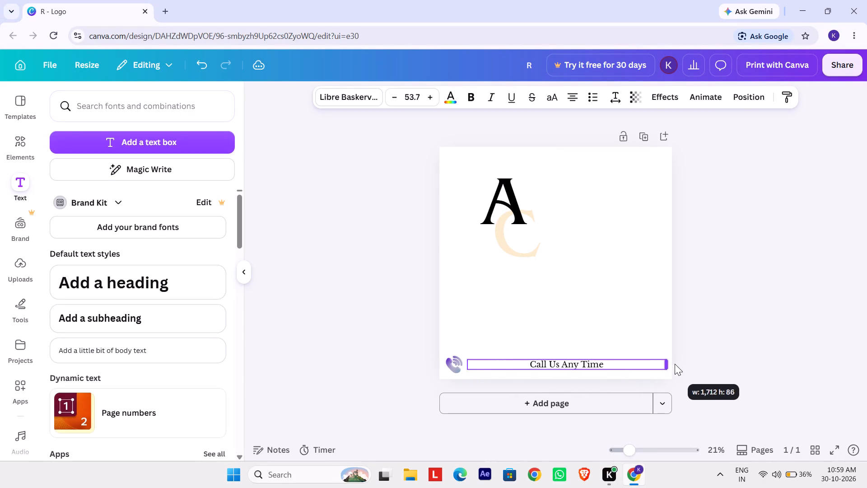
{"action": "left_click_drag", "start_coordinate": [675, 364], "coordinate": [532, 369]}
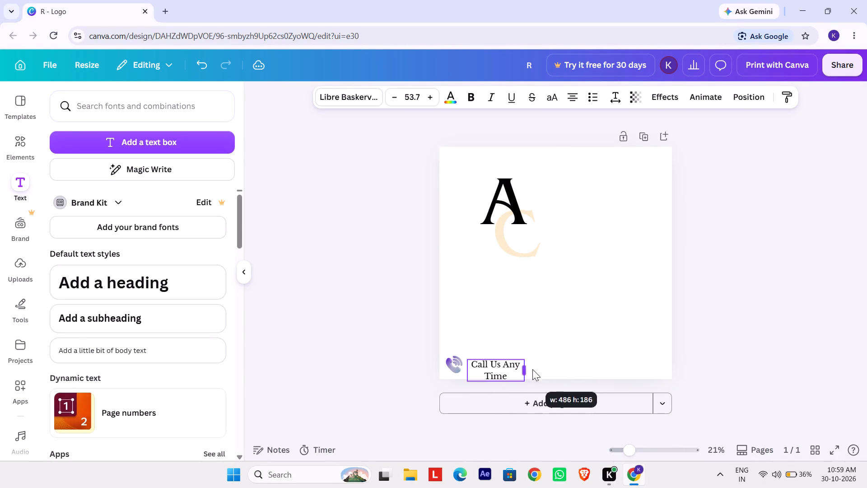
{"action": "left_click_drag", "start_coordinate": [532, 369], "coordinate": [558, 357]}
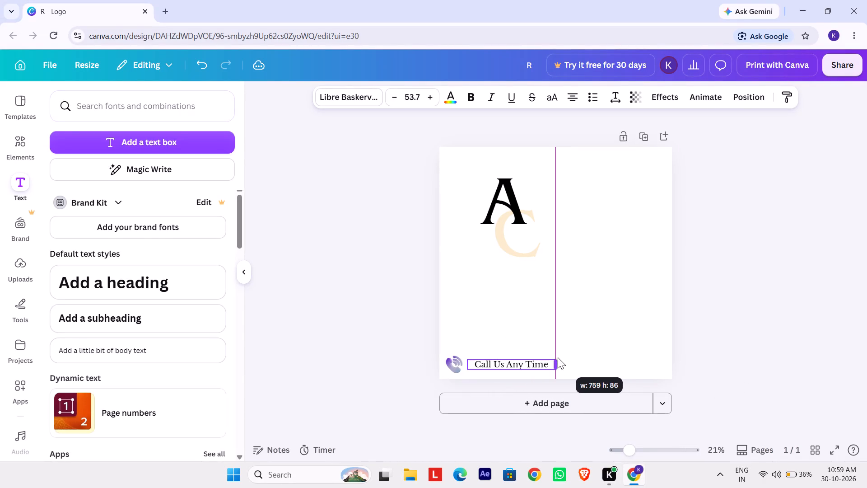
{"action": "left_click_drag", "start_coordinate": [558, 357], "coordinate": [557, 357]}
{"action": "left_click", "coordinate": [604, 314]}
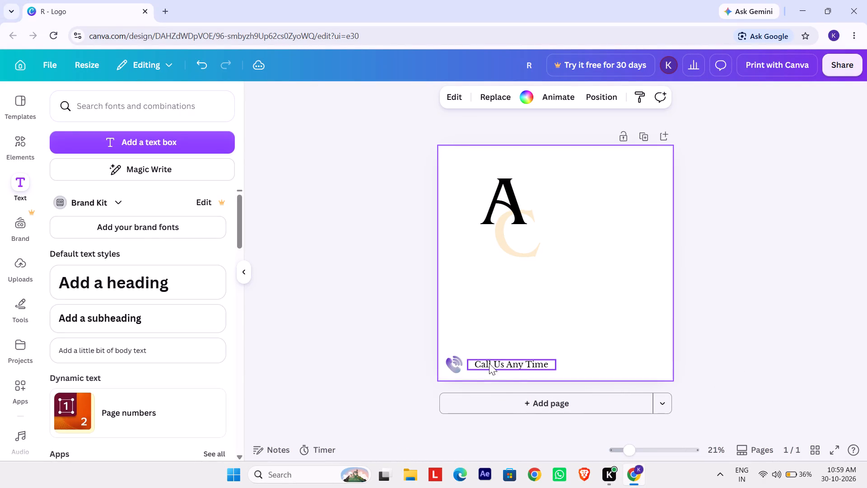
{"action": "left_click_drag", "start_coordinate": [498, 365], "coordinate": [491, 366]}
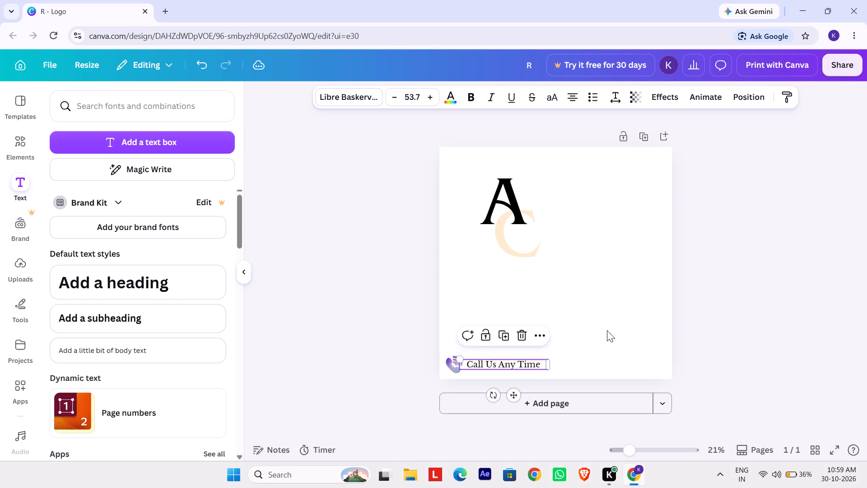
{"action": "left_click", "coordinate": [620, 324]}
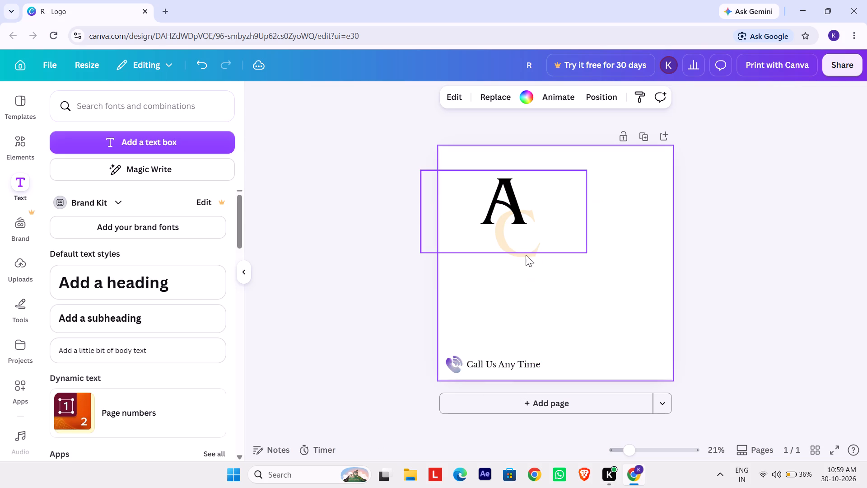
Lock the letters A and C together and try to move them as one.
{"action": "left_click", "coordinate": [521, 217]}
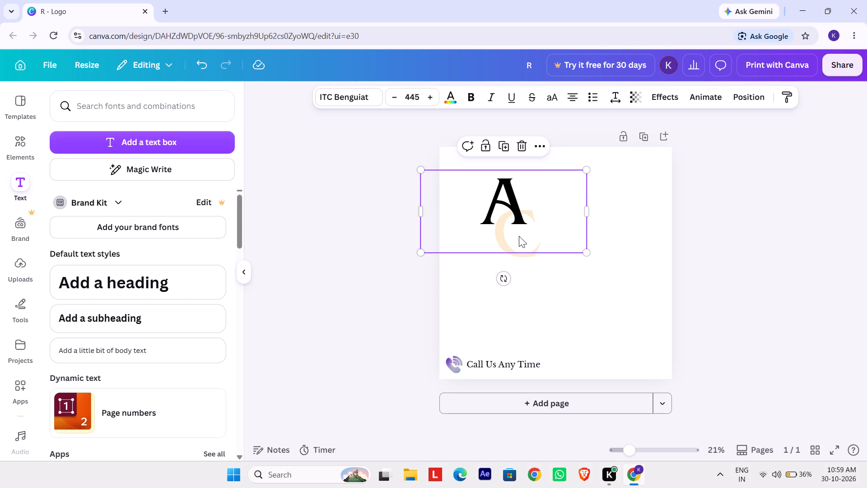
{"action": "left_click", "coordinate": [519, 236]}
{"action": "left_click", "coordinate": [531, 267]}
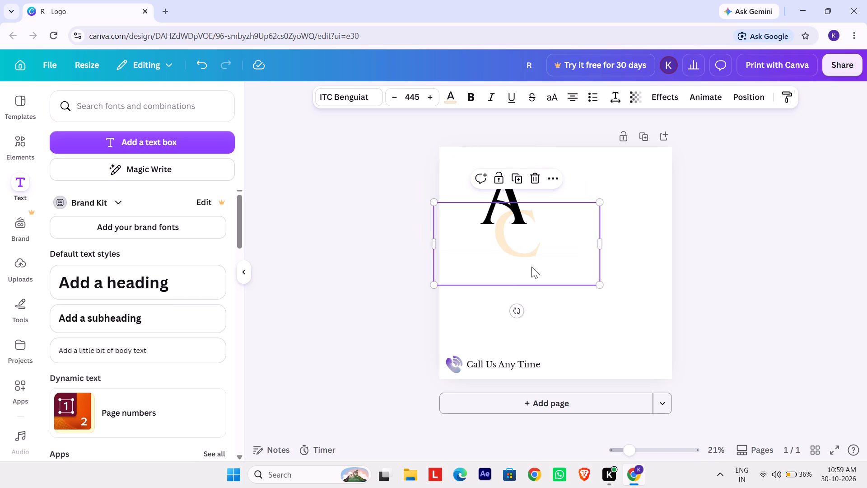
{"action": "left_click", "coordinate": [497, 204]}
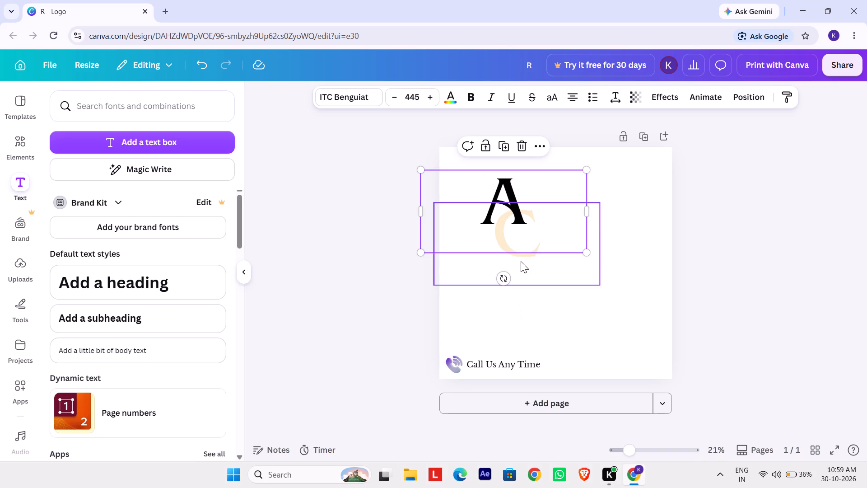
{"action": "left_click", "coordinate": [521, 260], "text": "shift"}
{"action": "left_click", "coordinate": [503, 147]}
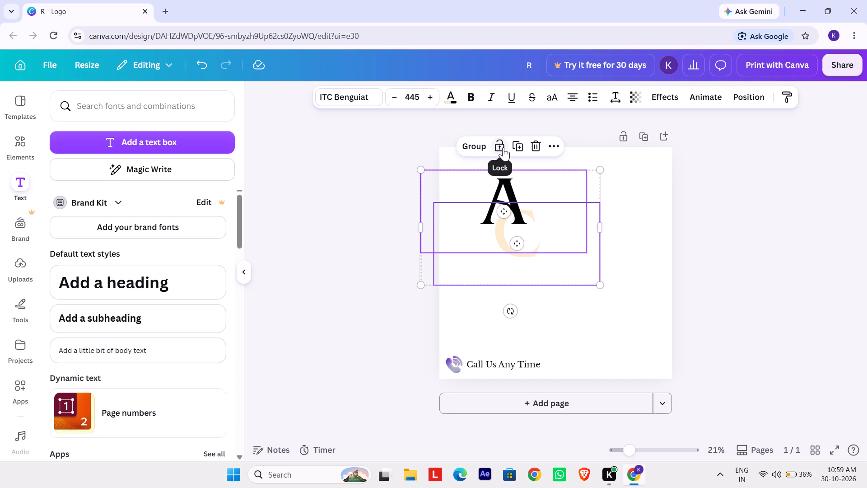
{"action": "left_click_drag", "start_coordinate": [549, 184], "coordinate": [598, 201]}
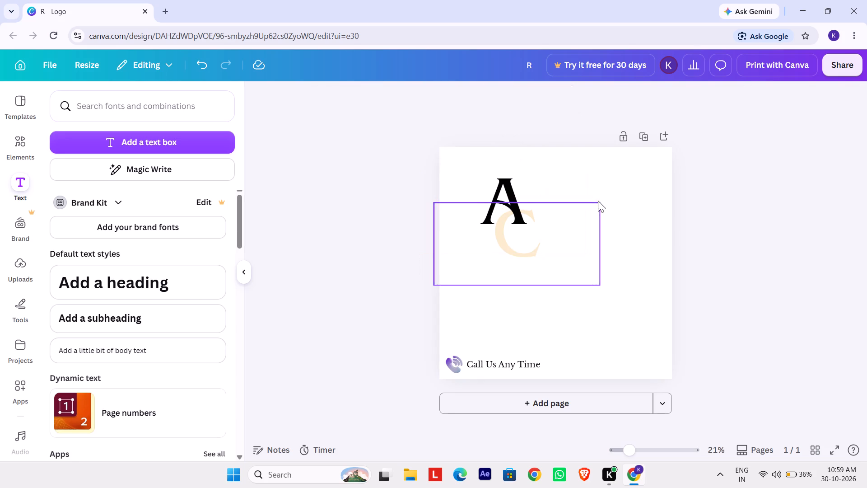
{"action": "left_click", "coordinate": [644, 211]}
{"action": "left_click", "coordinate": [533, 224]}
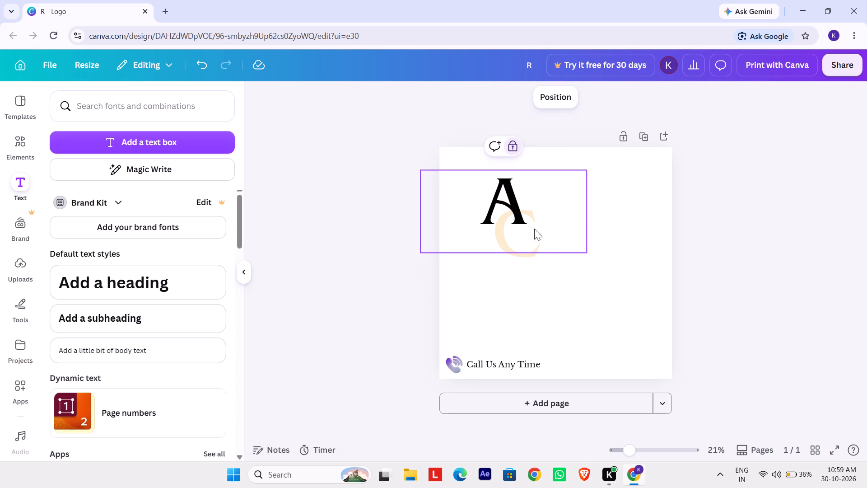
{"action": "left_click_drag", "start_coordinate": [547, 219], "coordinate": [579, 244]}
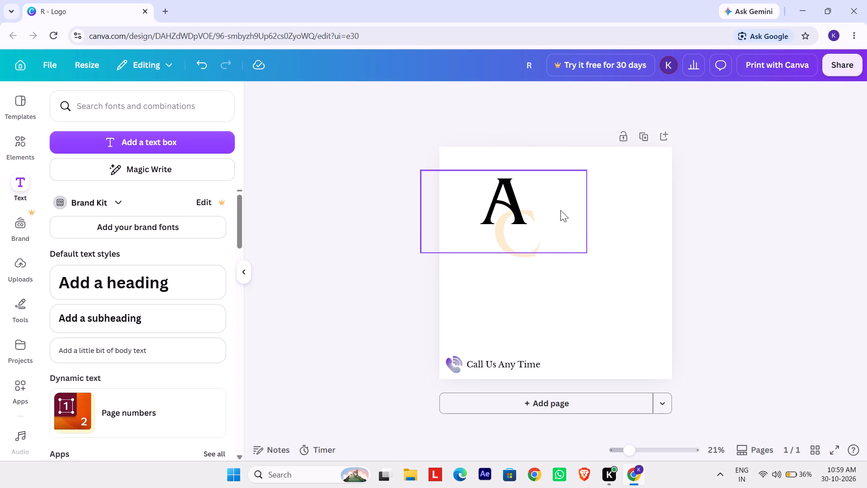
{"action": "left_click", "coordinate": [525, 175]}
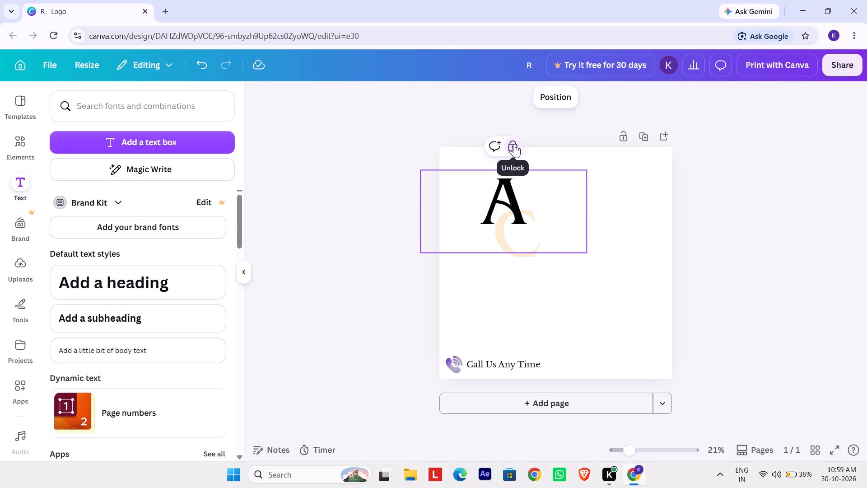
Unlock the cream letter C and move it across and slightly down, just past the page's vertical centre line.
{"action": "left_click", "coordinate": [555, 100]}
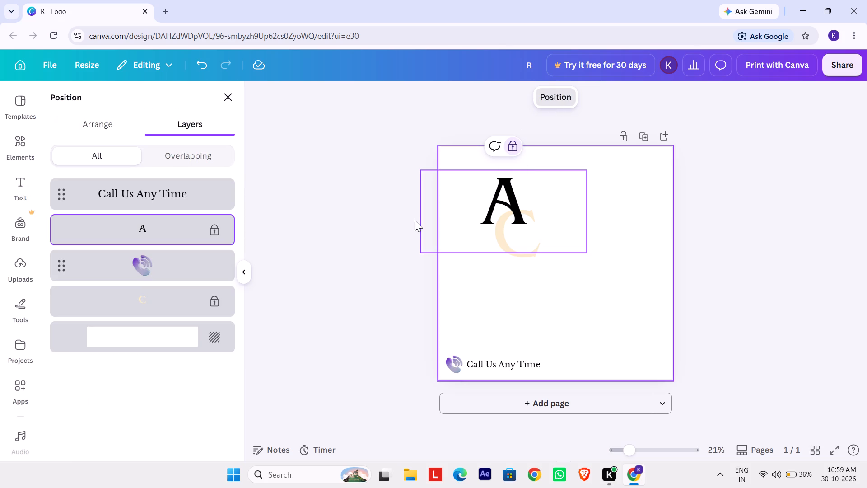
{"action": "left_click", "coordinate": [483, 281]}
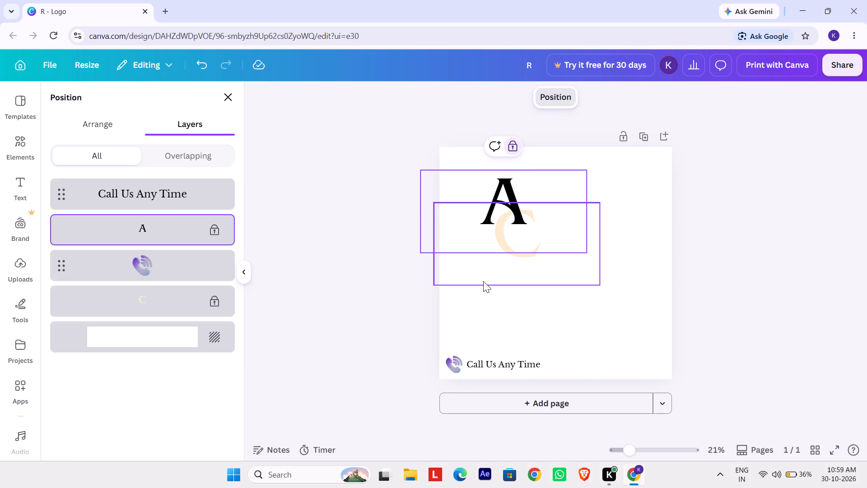
{"action": "left_click", "coordinate": [526, 174]}
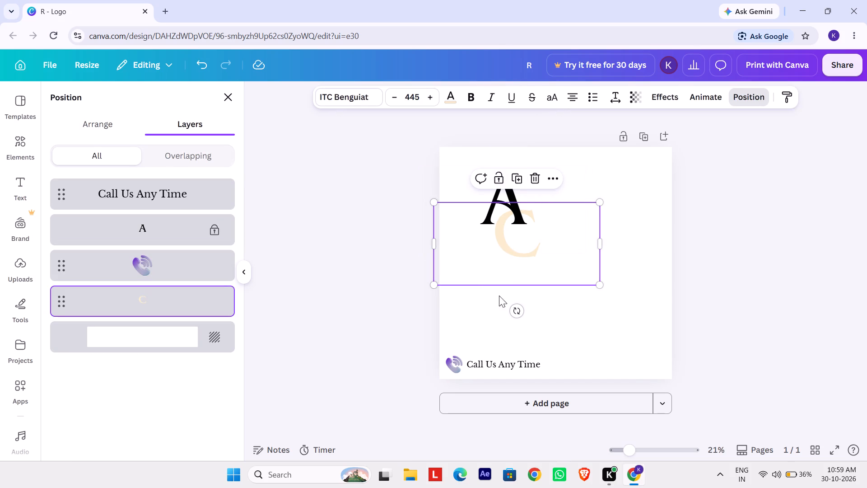
{"action": "left_click", "coordinate": [483, 315]}
{"action": "left_click_drag", "start_coordinate": [512, 243], "coordinate": [523, 246]}
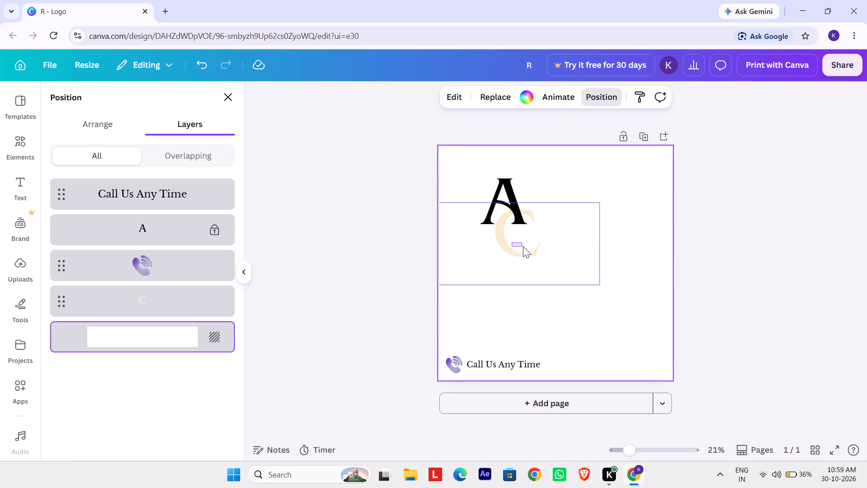
{"action": "left_click_drag", "start_coordinate": [523, 246], "coordinate": [535, 251]}
{"action": "left_click", "coordinate": [483, 320]}
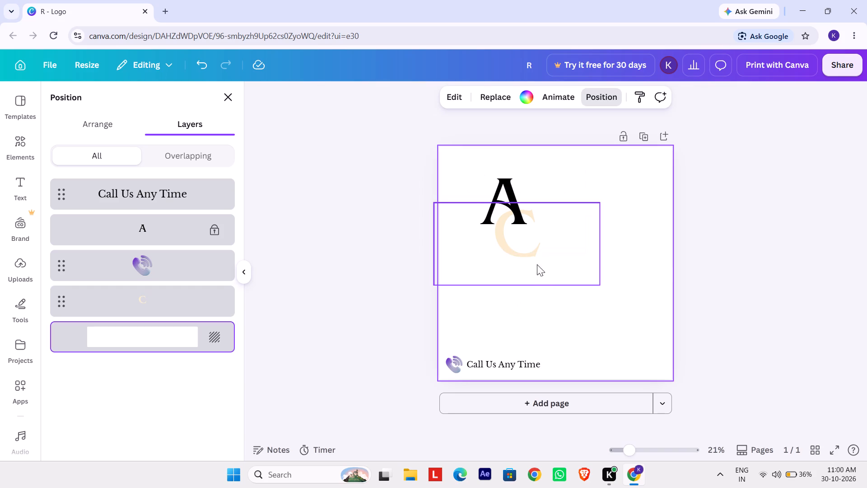
{"action": "left_click_drag", "start_coordinate": [530, 260], "coordinate": [583, 274]}
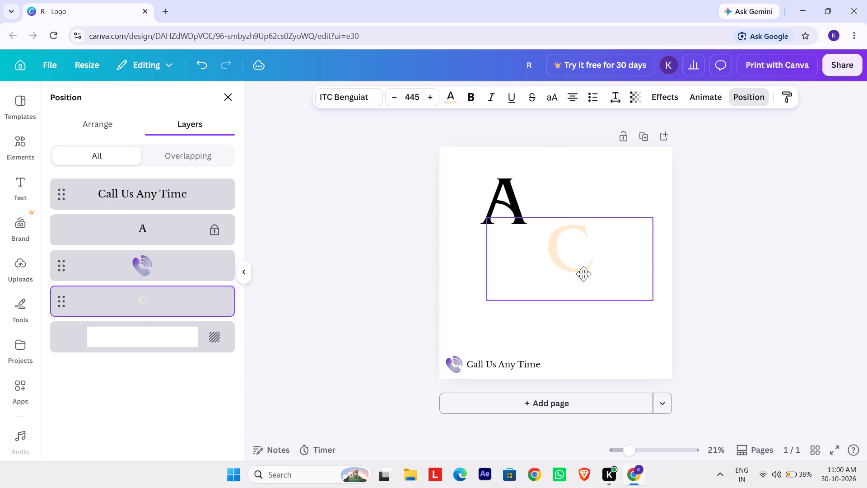
{"action": "left_click_drag", "start_coordinate": [583, 274], "coordinate": [583, 268]}
Unlock the black letter A and move it to the page's horizontal centre so it overlaps the C's upper part.
{"action": "left_click_drag", "start_coordinate": [509, 208], "coordinate": [548, 216]}
{"action": "double_click", "coordinate": [478, 195]}
{"action": "left_click_drag", "start_coordinate": [478, 195], "coordinate": [537, 215]}
{"action": "left_click", "coordinate": [478, 198]}
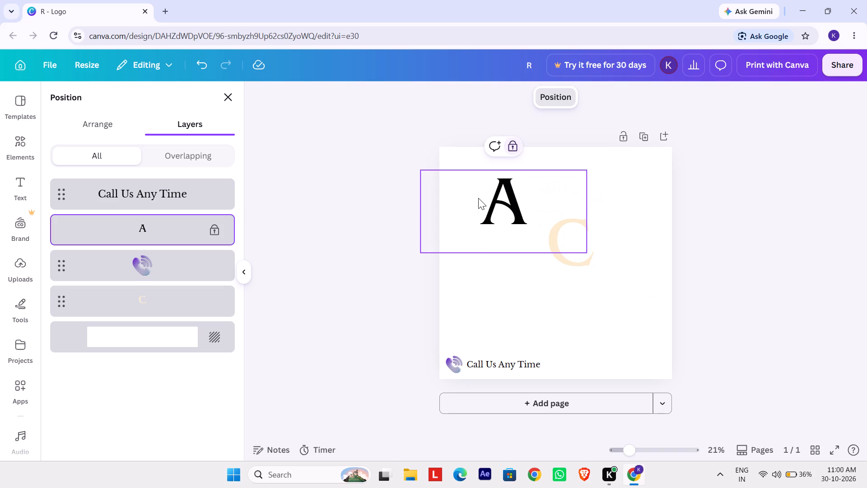
{"action": "left_click", "coordinate": [480, 198]}
{"action": "left_click", "coordinate": [509, 145]}
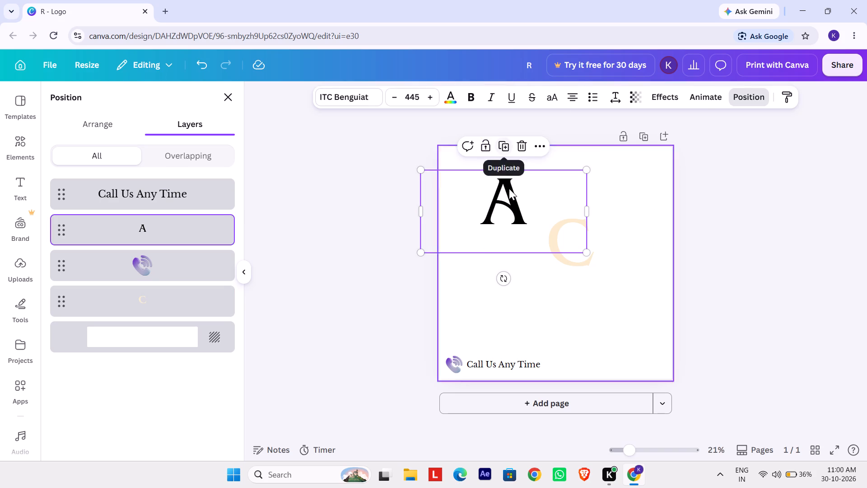
{"action": "left_click_drag", "start_coordinate": [506, 204], "coordinate": [558, 211]}
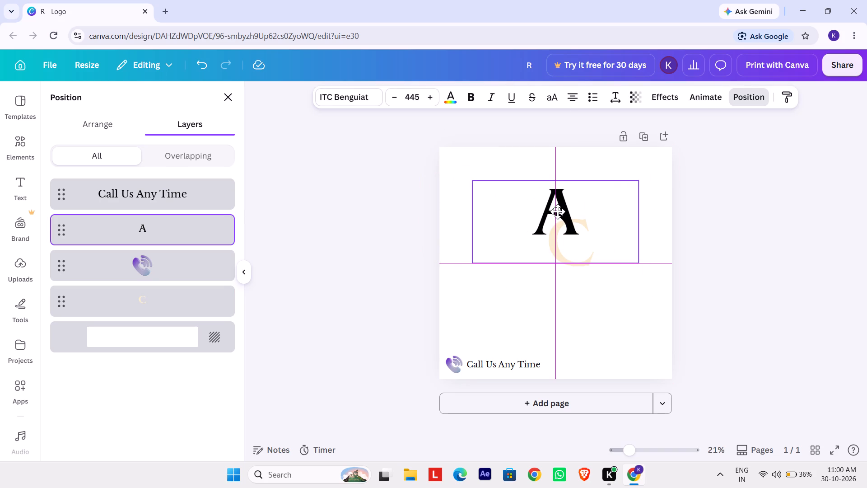
{"action": "left_click_drag", "start_coordinate": [558, 211], "coordinate": [562, 213]}
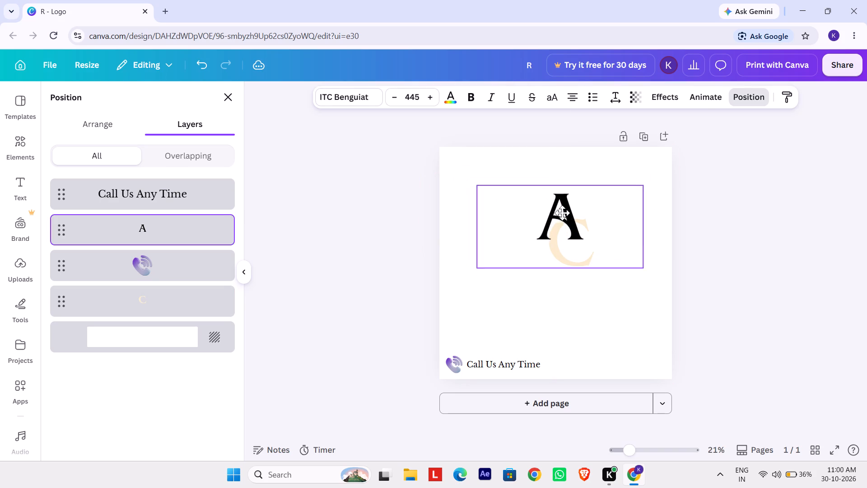
{"action": "left_click_drag", "start_coordinate": [562, 213], "coordinate": [560, 212]}
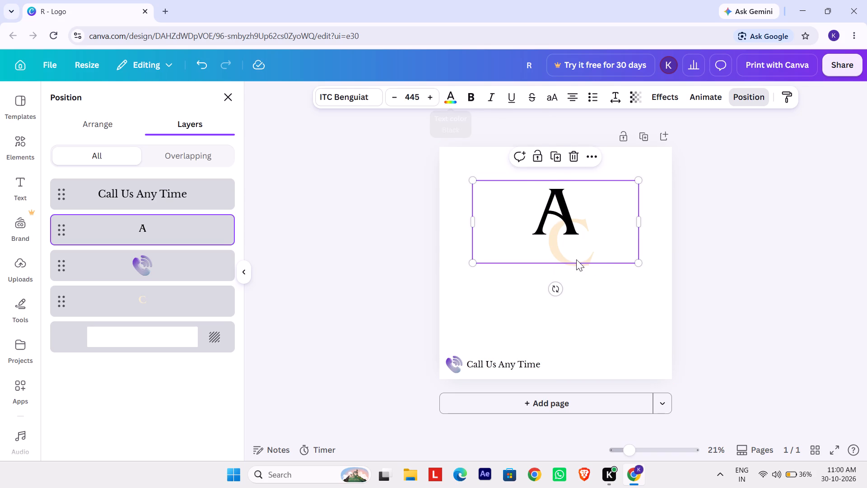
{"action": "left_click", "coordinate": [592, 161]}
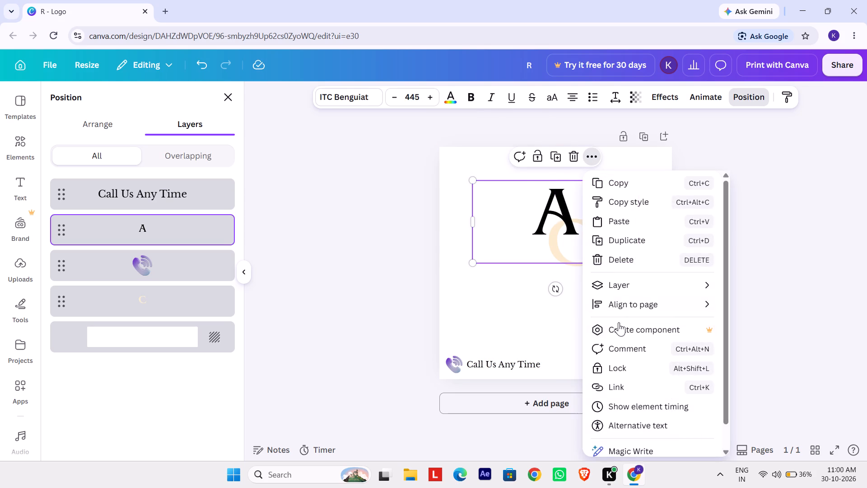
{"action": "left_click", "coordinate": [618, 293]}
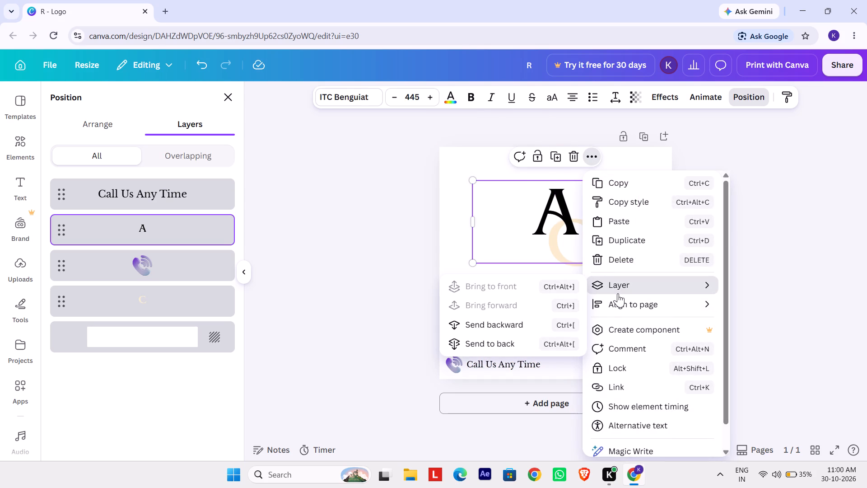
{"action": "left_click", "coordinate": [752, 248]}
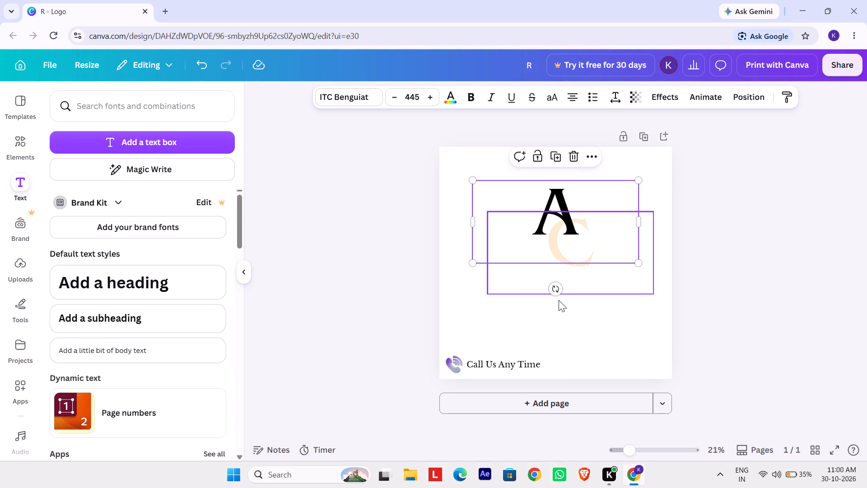
Move the cream letter C slightly down and left, so it sits a little lower beneath the black A.
{"action": "left_click", "coordinate": [509, 316]}
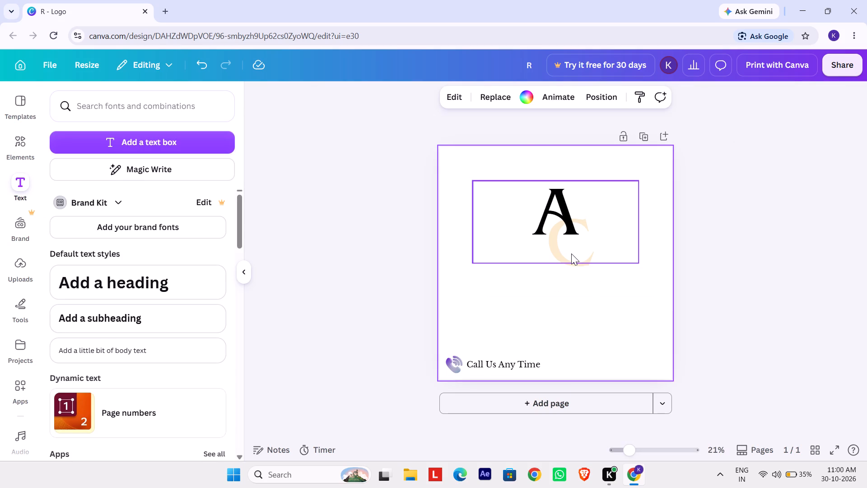
{"action": "left_click_drag", "start_coordinate": [555, 290], "coordinate": [548, 296]}
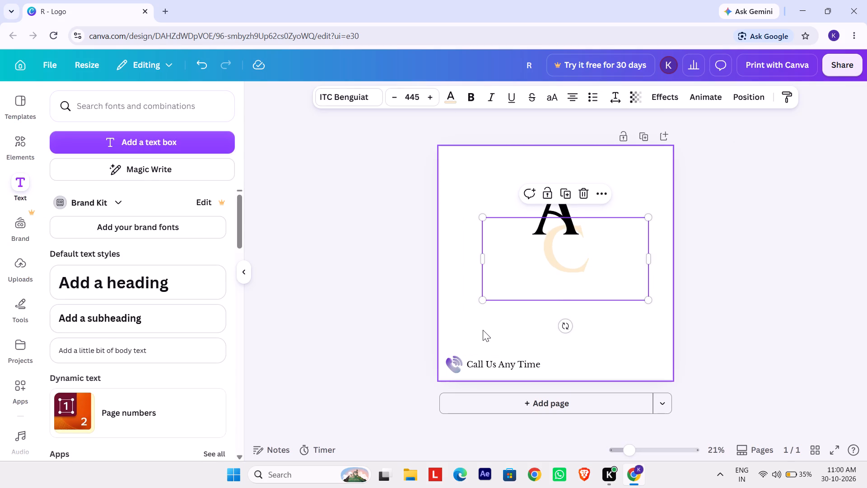
{"action": "left_click", "coordinate": [483, 330]}
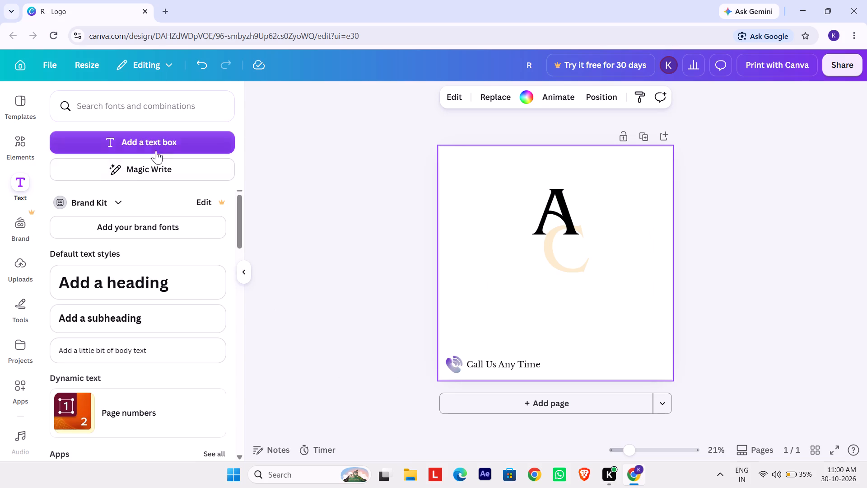
Add a text box reading "Alright Company", centred horizontally on the page below the letters A and C.
{"action": "left_click", "coordinate": [160, 148]}
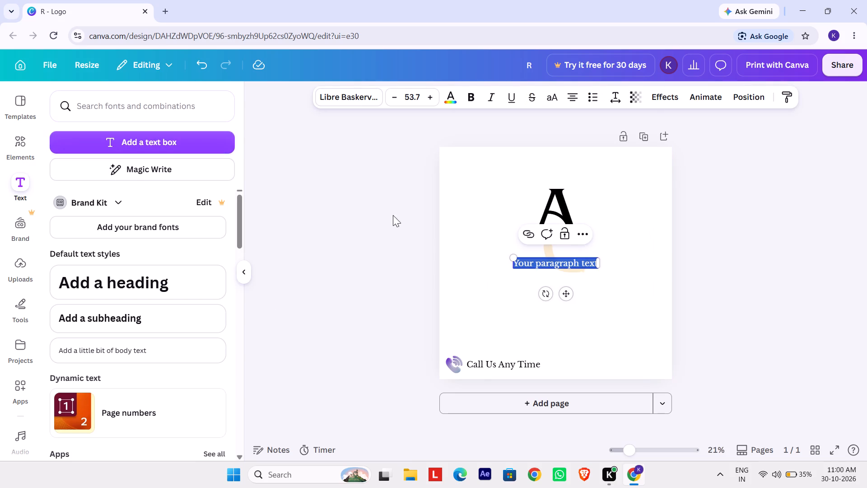
{"action": "left_click_drag", "start_coordinate": [568, 294], "coordinate": [572, 333]}
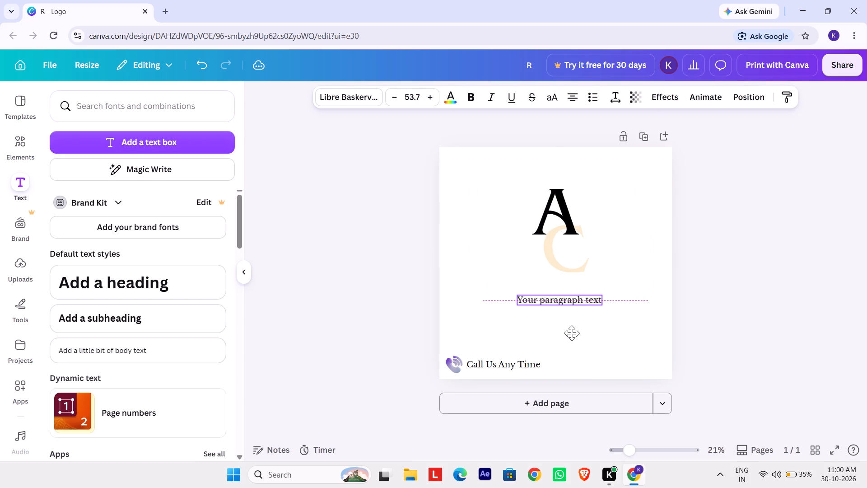
{"action": "left_click_drag", "start_coordinate": [572, 333], "coordinate": [568, 330]}
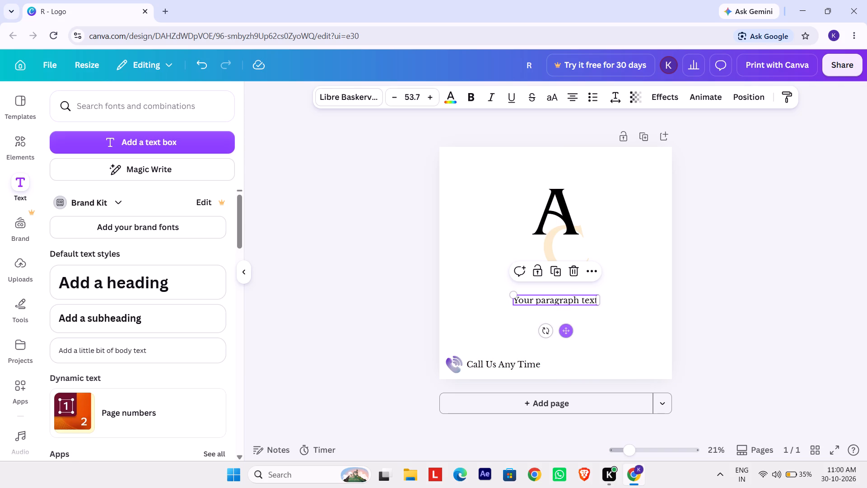
{"action": "double_click", "coordinate": [583, 302]}
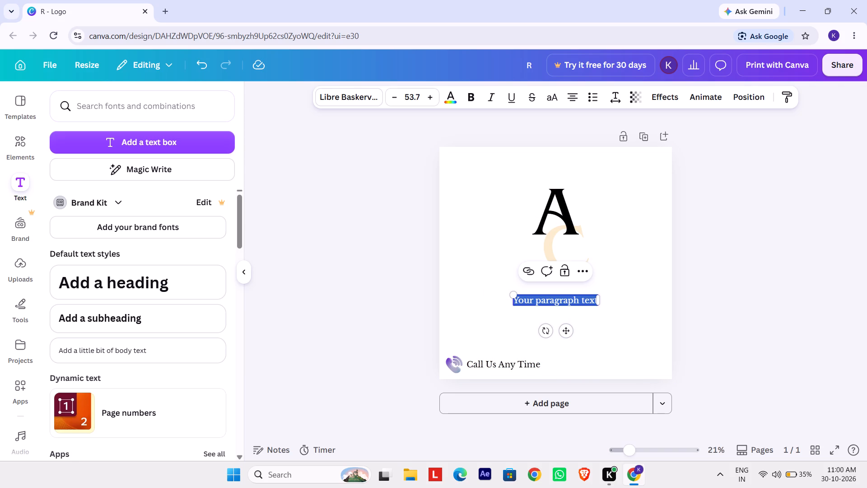
{"action": "type", "text": "Al"}
{"action": "type", "text": "right"}
{"action": "key", "text": "space"}
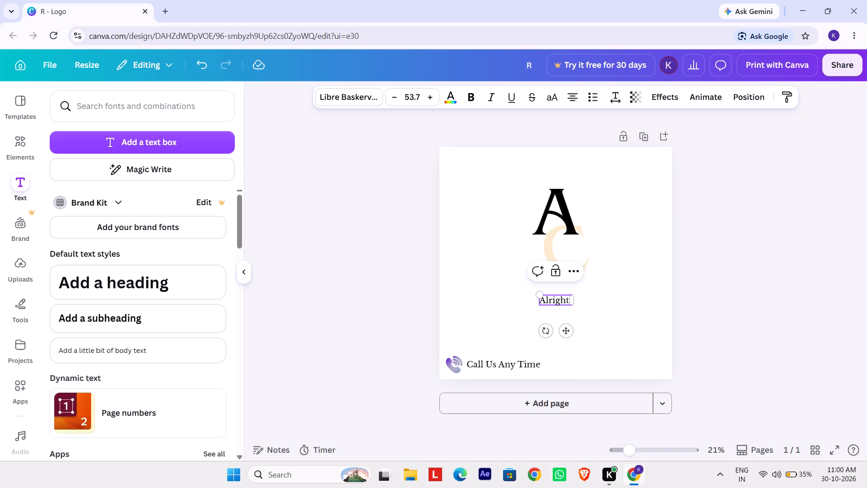
{"action": "type", "text": "Compan"}
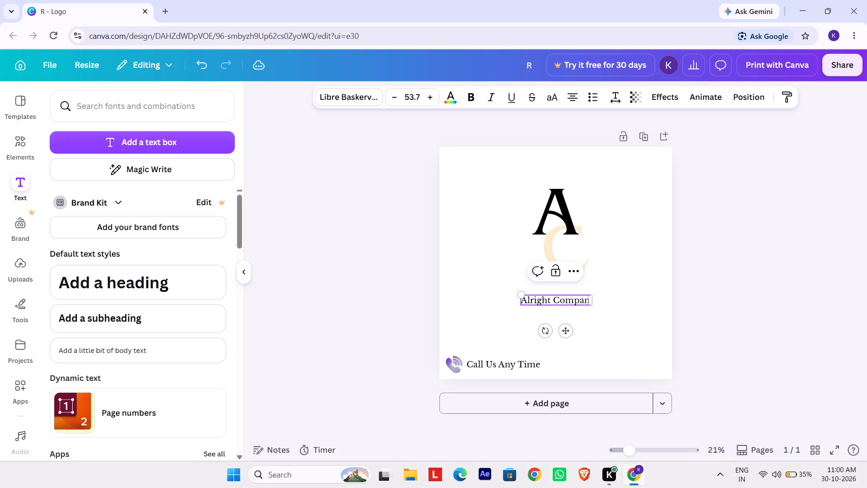
{"action": "key", "text": "y"}
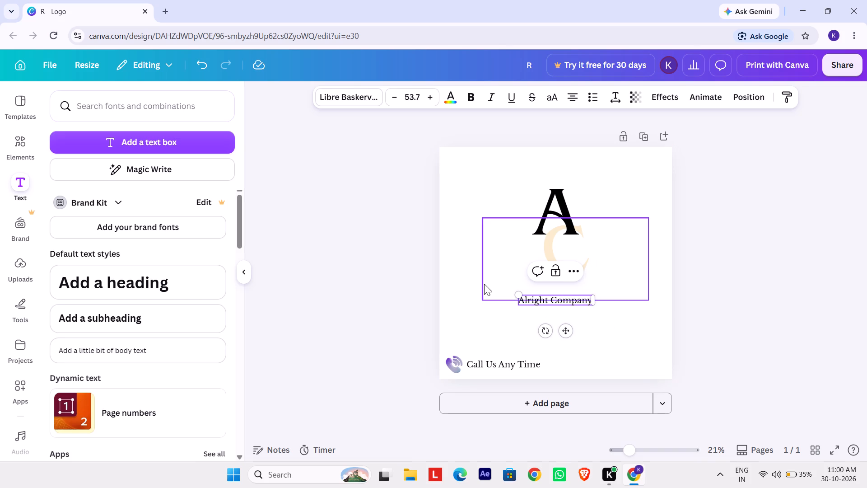
Make the whole "Alright Company" text bold.
{"action": "left_click", "coordinate": [470, 94]}
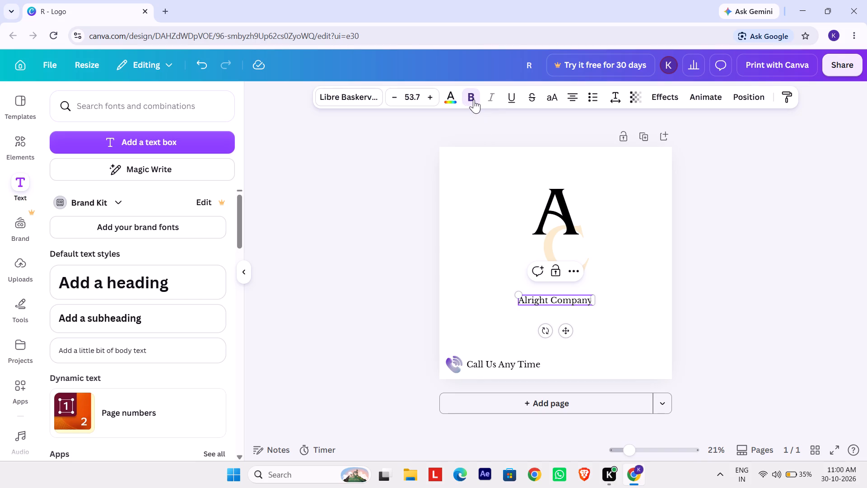
{"action": "left_click", "coordinate": [474, 98]}
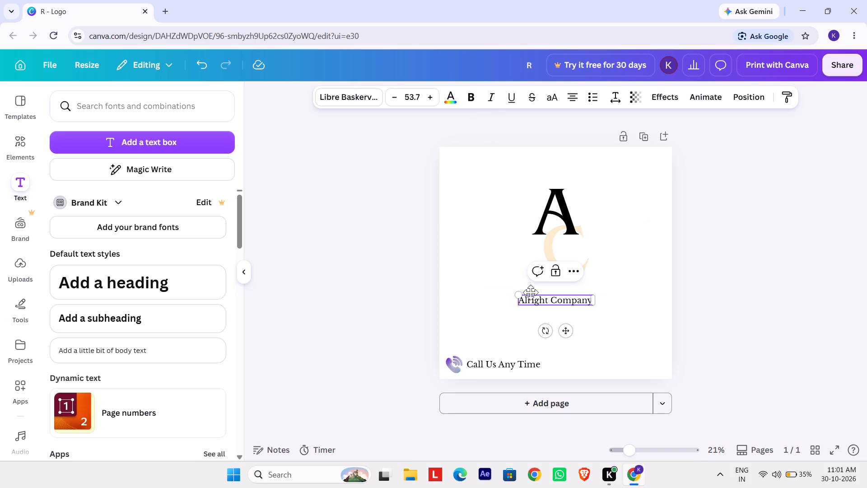
{"action": "double_click", "coordinate": [533, 300]}
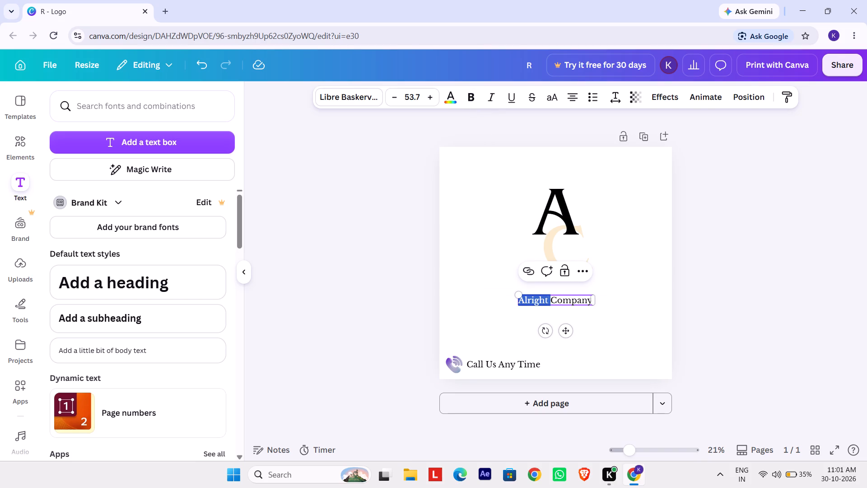
{"action": "key", "text": "shift+a"}
{"action": "key", "text": "ctrl+z"}
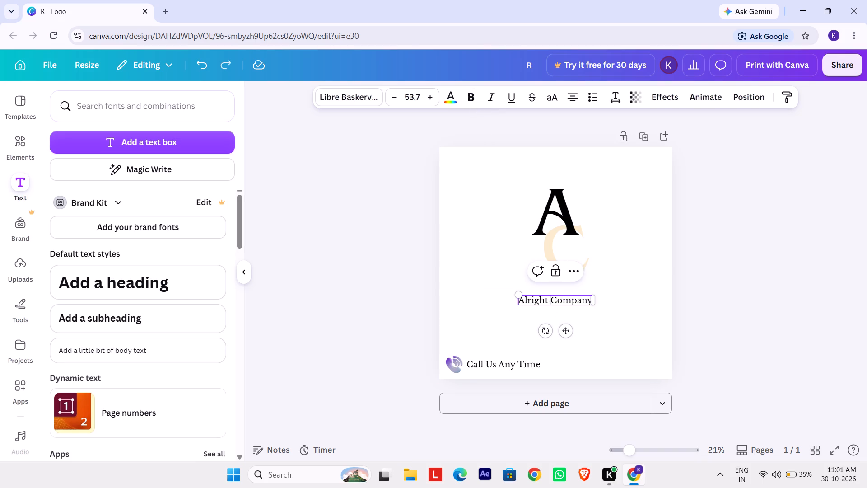
{"action": "triple_click", "coordinate": [557, 298]}
{"action": "left_click", "coordinate": [557, 298]}
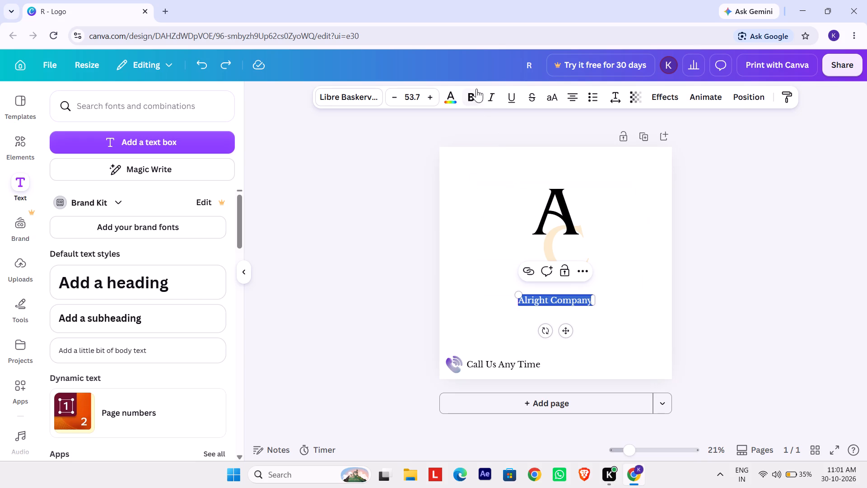
{"action": "left_click", "coordinate": [476, 91]}
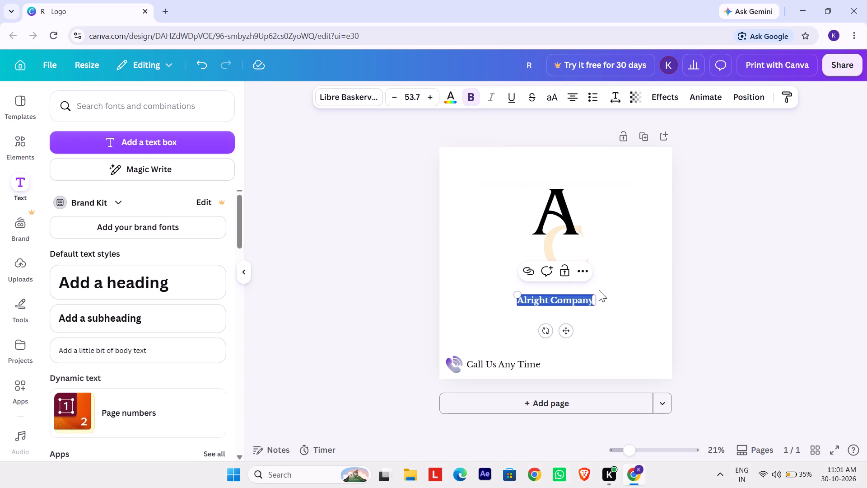
{"action": "left_click", "coordinate": [757, 177]}
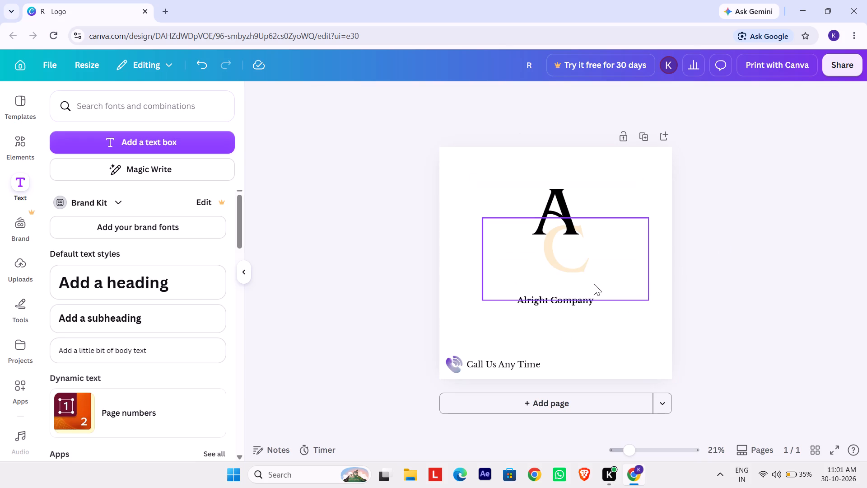
{"action": "left_click", "coordinate": [579, 303]}
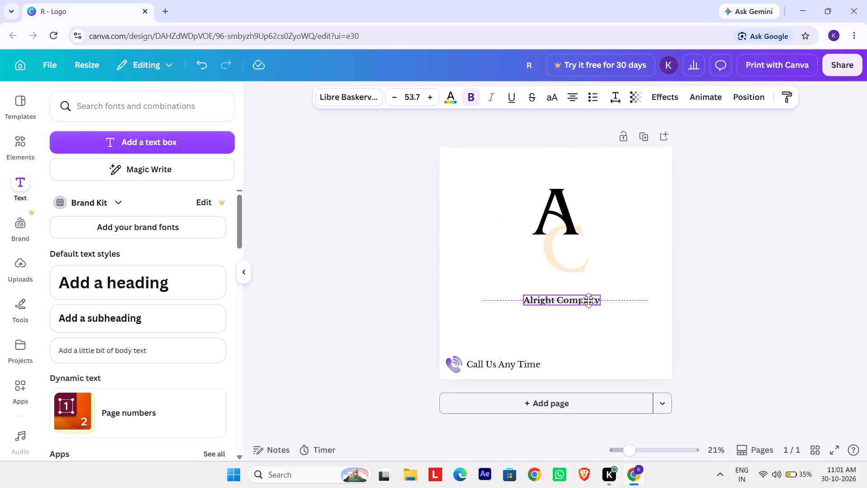
{"action": "left_click", "coordinate": [779, 210]}
Move the black letter A slightly down along the page's vertical centre line, overlapping more of the C.
{"action": "left_click_drag", "start_coordinate": [570, 208], "coordinate": [564, 205]}
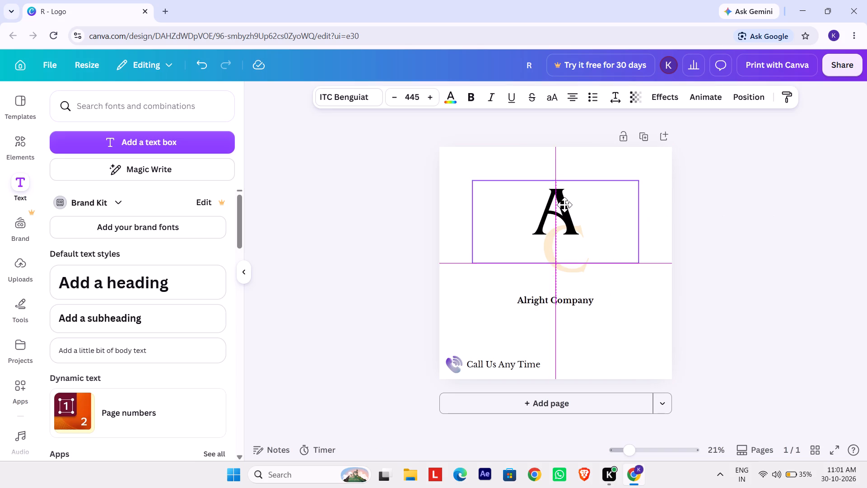
{"action": "left_click_drag", "start_coordinate": [564, 205], "coordinate": [571, 217]}
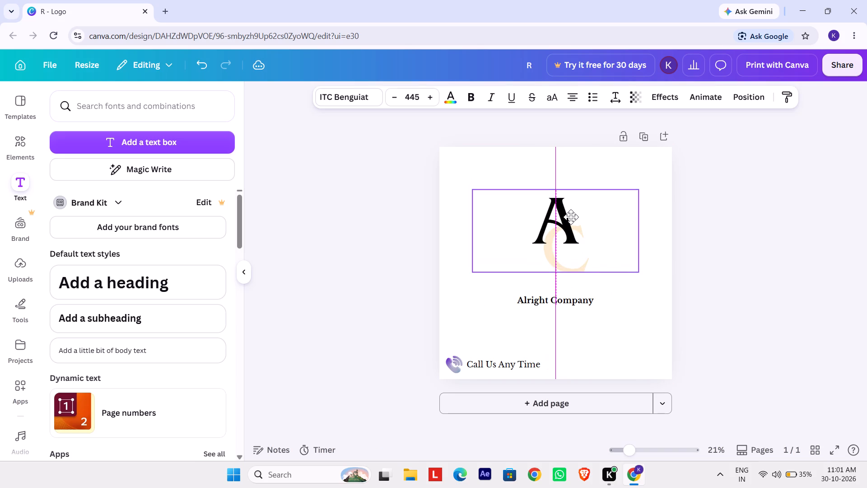
{"action": "left_click_drag", "start_coordinate": [571, 217], "coordinate": [570, 215]}
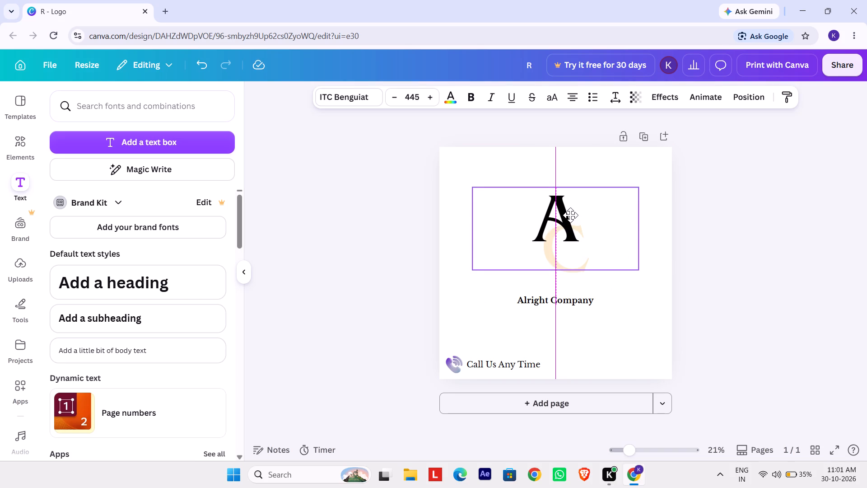
{"action": "left_click_drag", "start_coordinate": [570, 215], "coordinate": [569, 215]}
{"action": "left_click", "coordinate": [569, 257]}
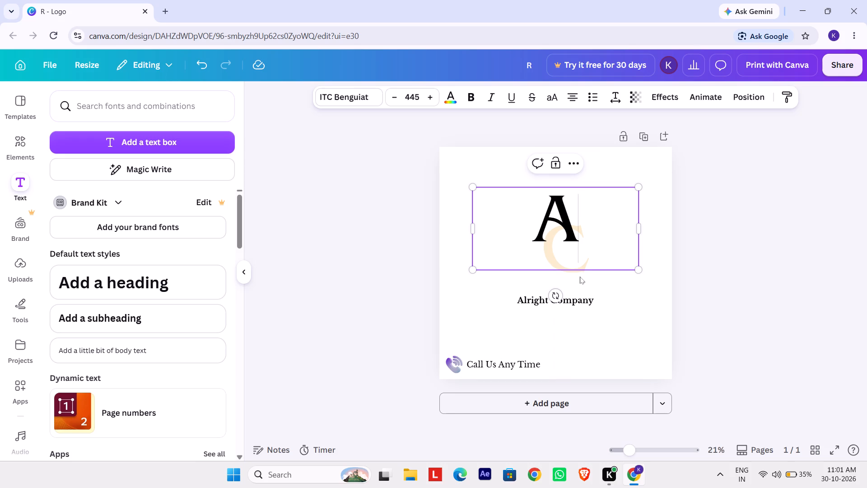
{"action": "left_click", "coordinate": [589, 276]}
{"action": "left_click", "coordinate": [621, 306]}
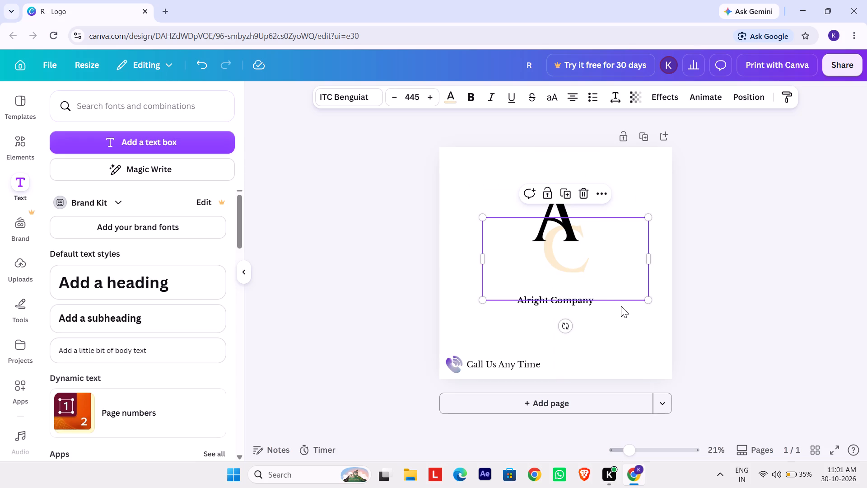
{"action": "left_click", "coordinate": [614, 330]}
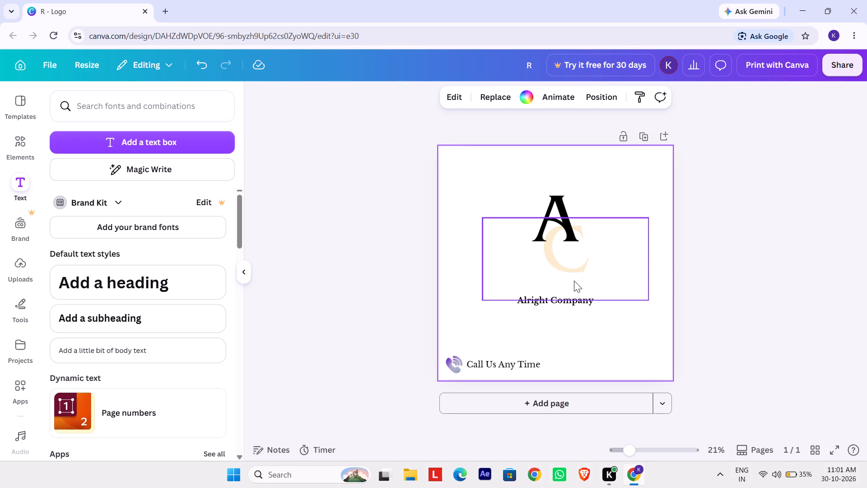
Move the cream letter C slightly down and right, closer to the "Alright Company" text.
{"action": "left_click", "coordinate": [574, 281]}
{"action": "left_click_drag", "start_coordinate": [574, 281], "coordinate": [570, 288]}
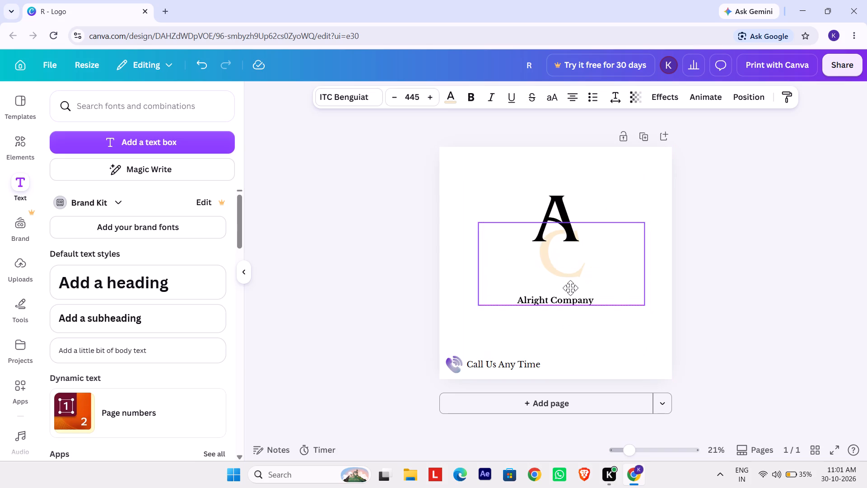
{"action": "left_click_drag", "start_coordinate": [570, 288], "coordinate": [578, 286]}
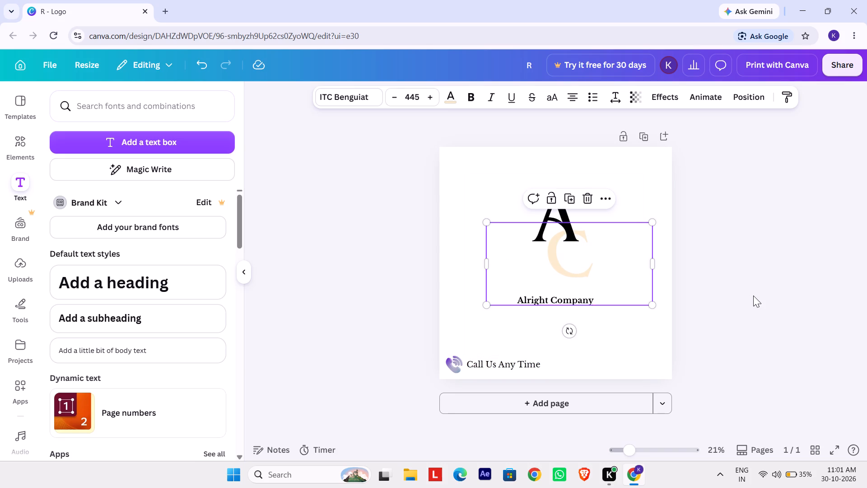
{"action": "left_click", "coordinate": [753, 296]}
Move the black letter A slightly left of the page's vertical centre line, keeping its height.
{"action": "left_click_drag", "start_coordinate": [555, 245], "coordinate": [547, 245]}
{"action": "left_click", "coordinate": [570, 253]}
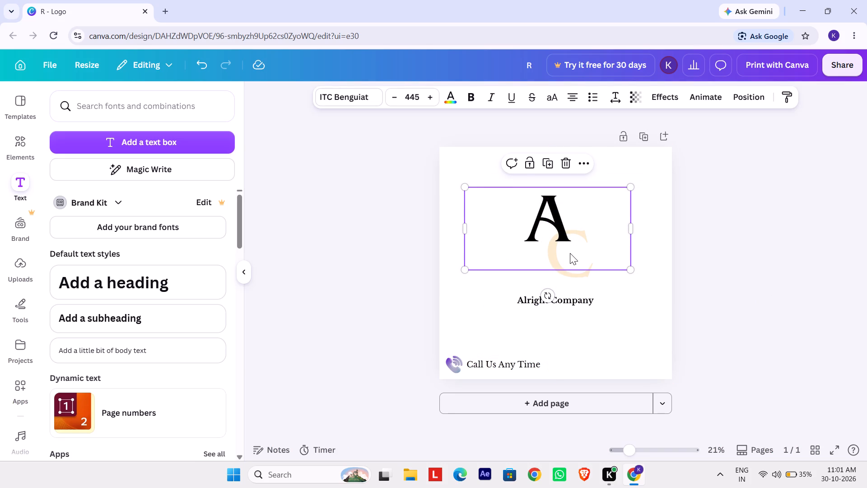
{"action": "left_click", "coordinate": [619, 336]}
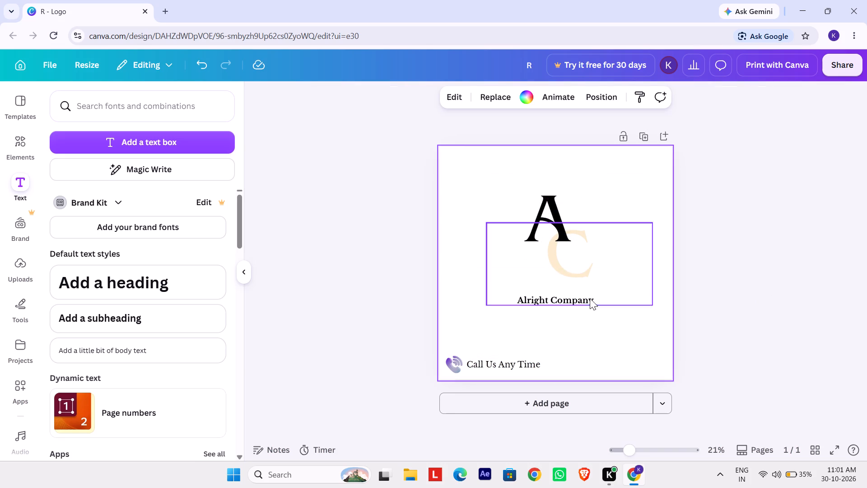
Move the cream letter C slightly left at the same height, tucking it back under the A's right leg.
{"action": "left_click", "coordinate": [577, 280]}
{"action": "left_click_drag", "start_coordinate": [577, 280], "coordinate": [571, 281]}
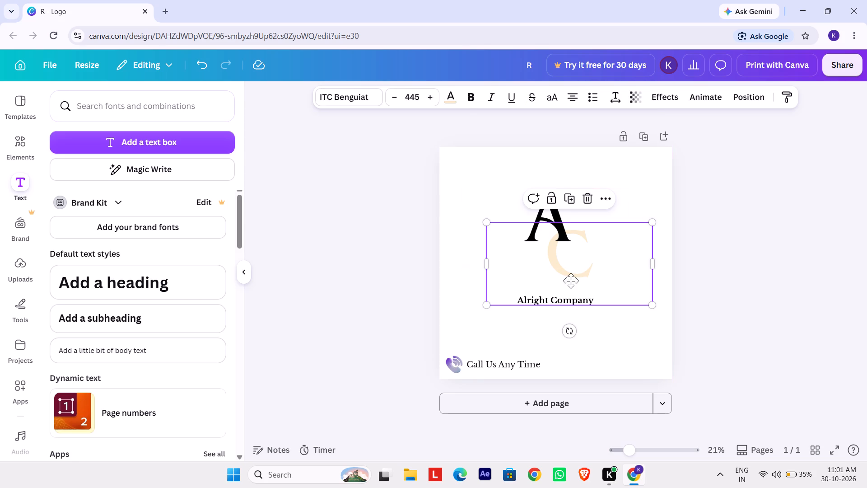
{"action": "left_click_drag", "start_coordinate": [571, 281], "coordinate": [569, 281]}
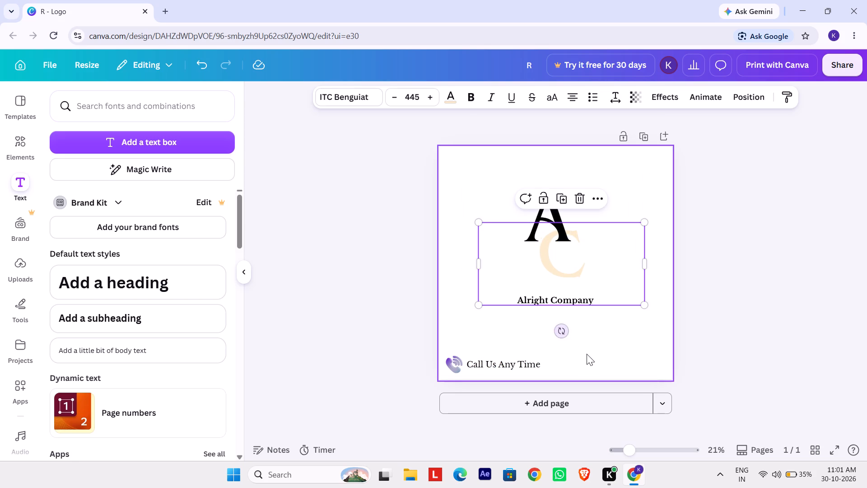
{"action": "left_click", "coordinate": [589, 353]}
{"action": "left_click", "coordinate": [569, 308]}
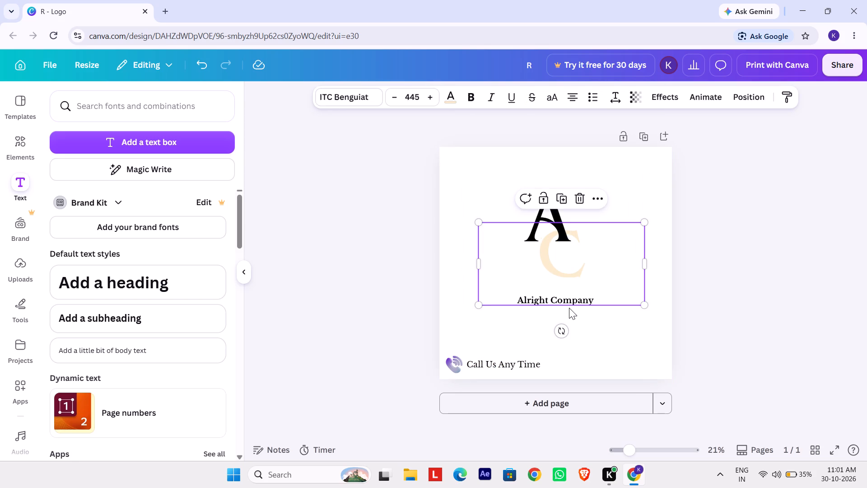
{"action": "left_click", "coordinate": [584, 356]}
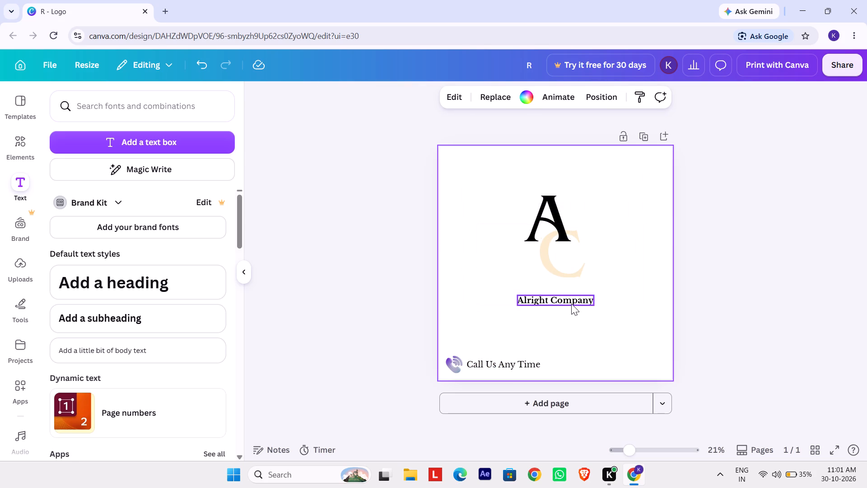
Move the "Alright Company" text slightly up, closer beneath the cream letter C.
{"action": "left_click_drag", "start_coordinate": [571, 304], "coordinate": [571, 295]}
{"action": "left_click", "coordinate": [705, 273]}
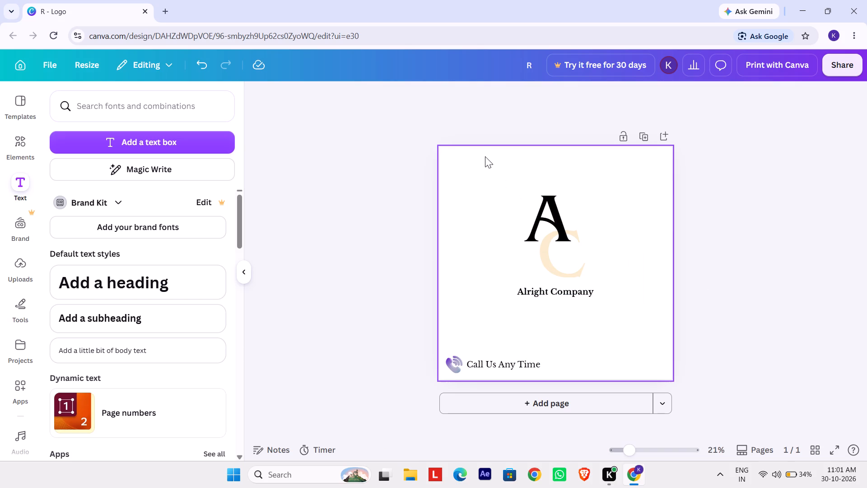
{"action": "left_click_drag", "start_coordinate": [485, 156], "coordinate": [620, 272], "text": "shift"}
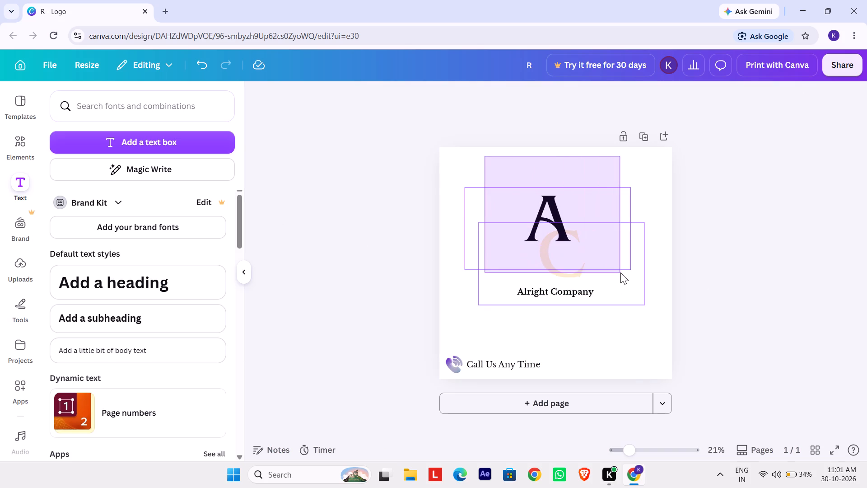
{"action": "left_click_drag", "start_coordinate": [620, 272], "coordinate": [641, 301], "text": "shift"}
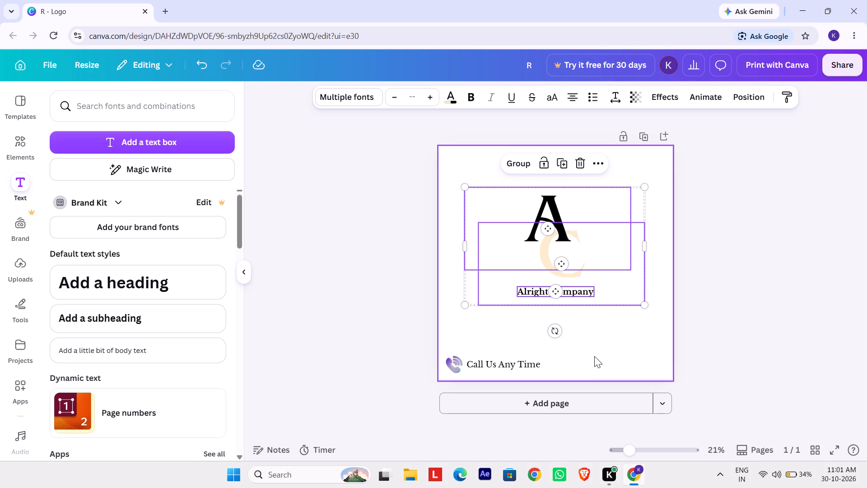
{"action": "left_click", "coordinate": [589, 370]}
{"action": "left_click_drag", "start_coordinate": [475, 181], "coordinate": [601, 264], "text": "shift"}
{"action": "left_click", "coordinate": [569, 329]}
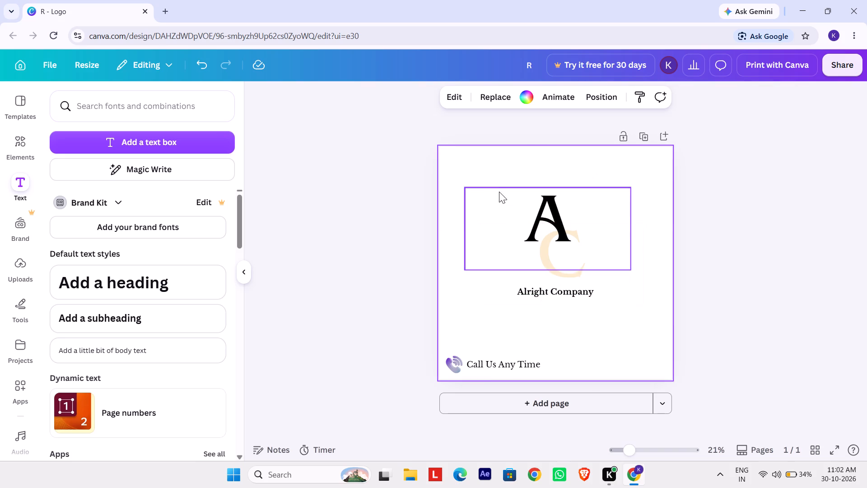
Group the black letter A and the cream letter C, leaving out the "Alright Company" text.
{"action": "left_click_drag", "start_coordinate": [474, 177], "coordinate": [634, 265], "text": "shift"}
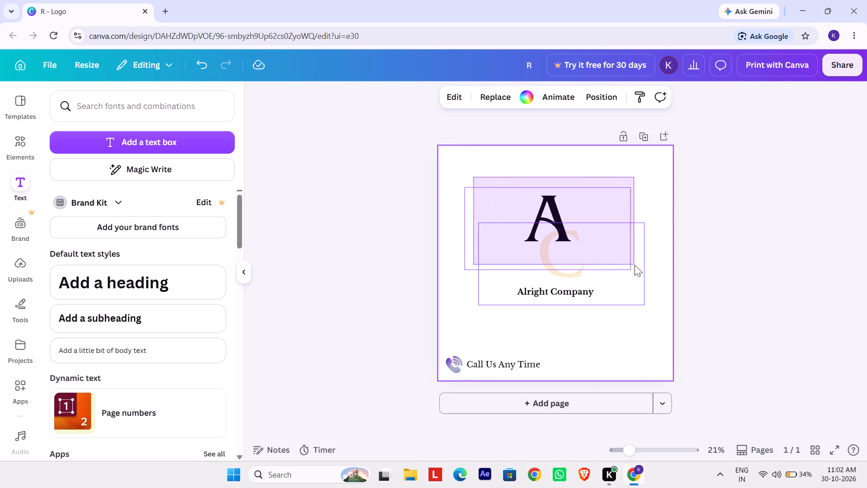
{"action": "left_click_drag", "start_coordinate": [634, 265], "coordinate": [635, 265], "text": "shift"}
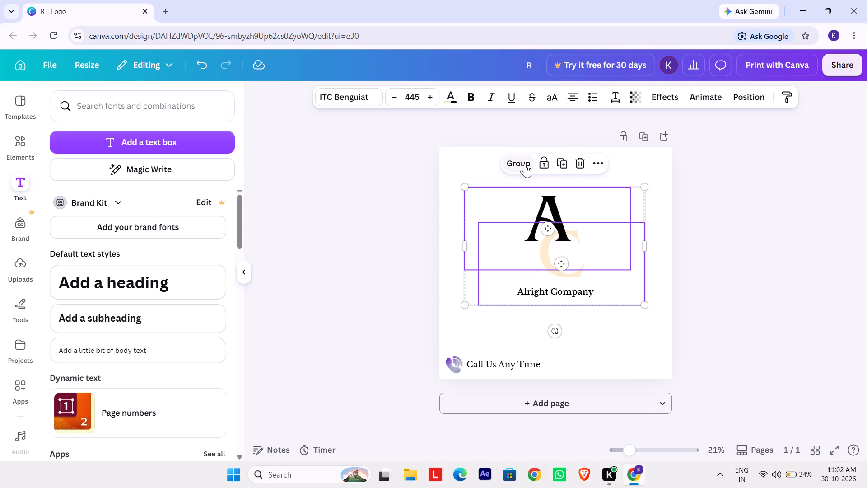
{"action": "left_click", "coordinate": [525, 164]}
Duplicate the A and C group and scale the copy down to font size 64.
{"action": "left_click", "coordinate": [578, 167]}
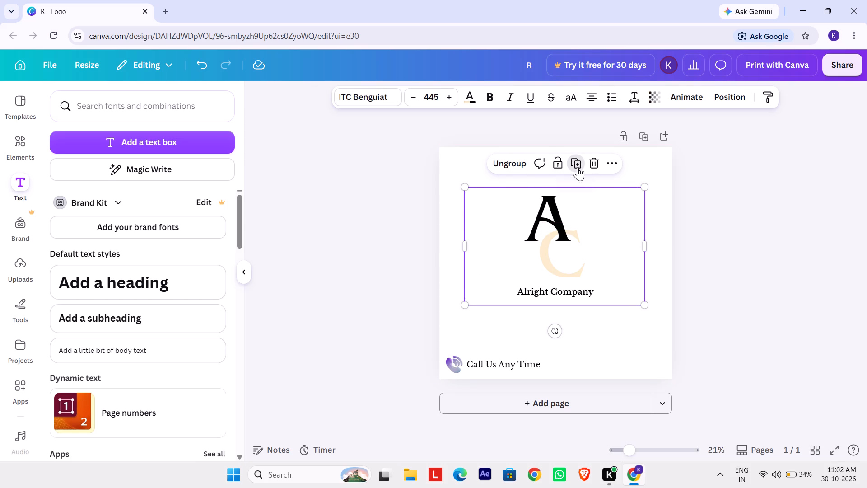
{"action": "left_click_drag", "start_coordinate": [579, 253], "coordinate": [542, 207]}
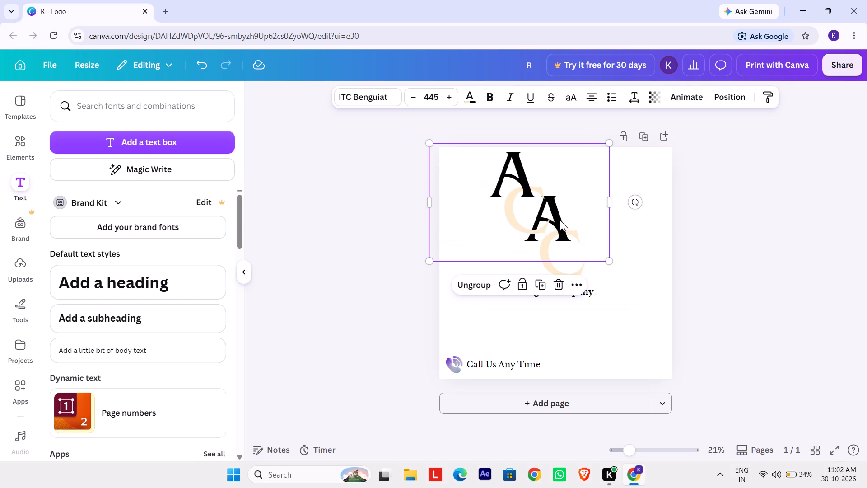
{"action": "left_click_drag", "start_coordinate": [609, 260], "coordinate": [483, 174]}
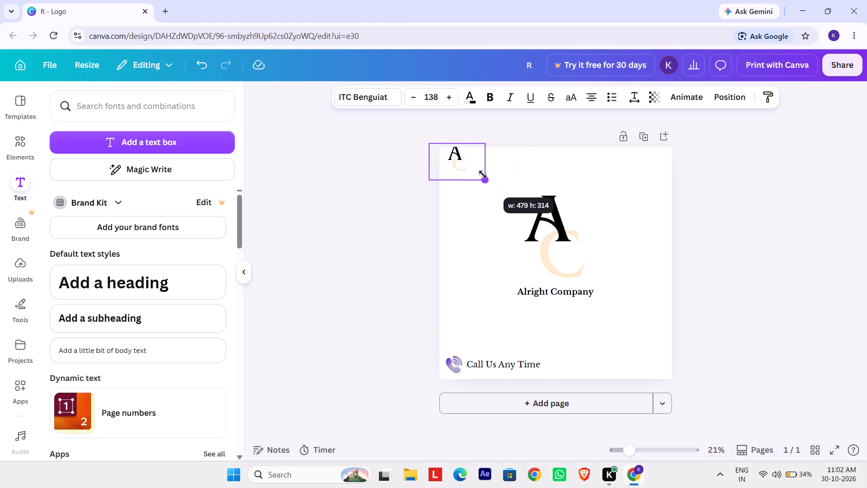
{"action": "left_click_drag", "start_coordinate": [483, 174], "coordinate": [467, 122]}
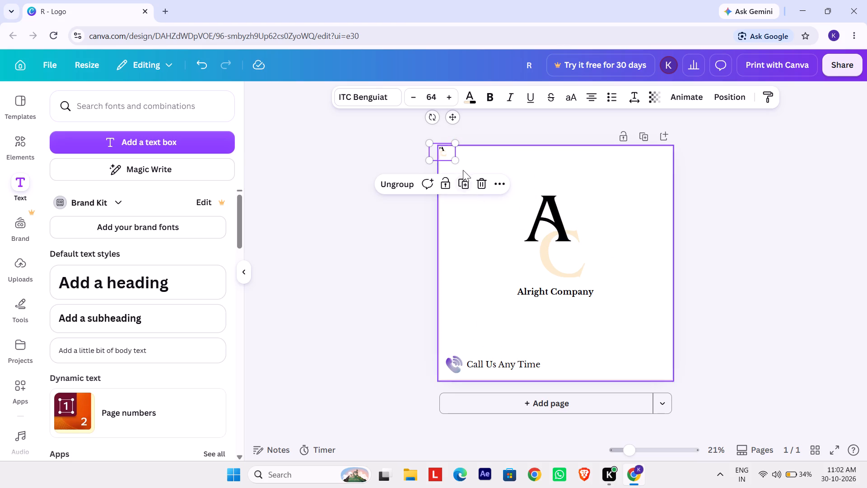
Move the miniature A and C copy into the page's top-right corner.
{"action": "left_click_drag", "start_coordinate": [452, 122], "coordinate": [462, 131]}
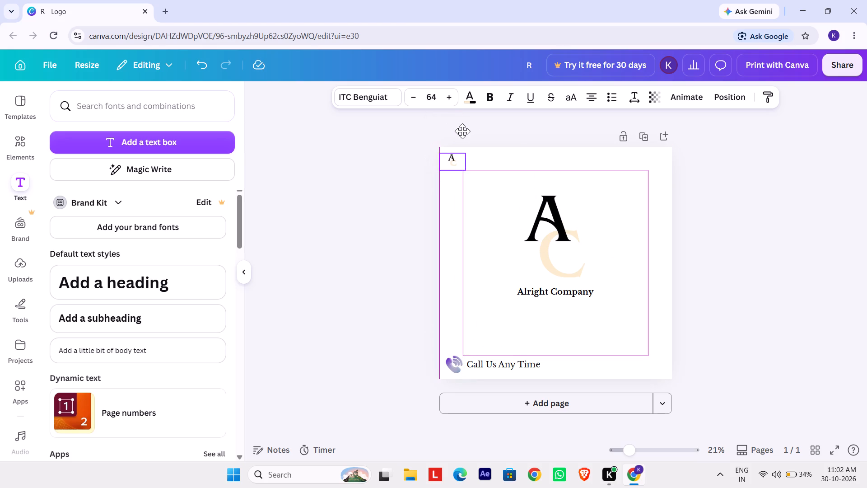
{"action": "left_click_drag", "start_coordinate": [462, 131], "coordinate": [660, 131]}
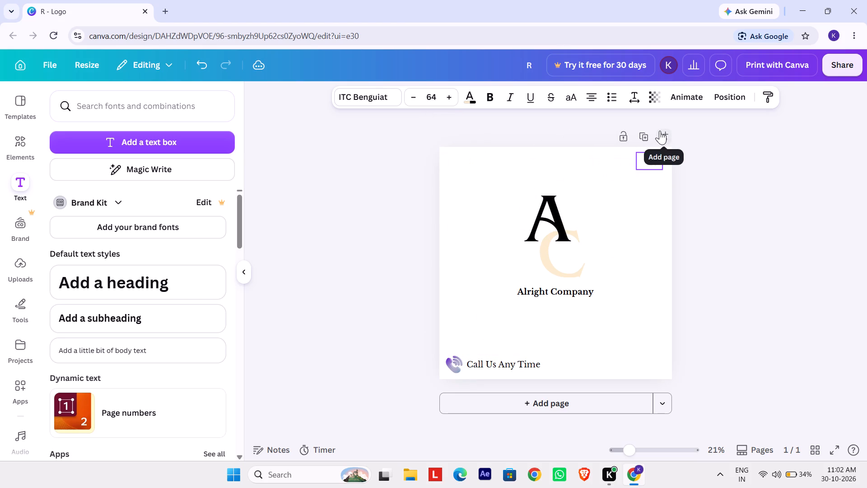
{"action": "left_click_drag", "start_coordinate": [660, 131], "coordinate": [662, 131]}
{"action": "left_click", "coordinate": [710, 159]}
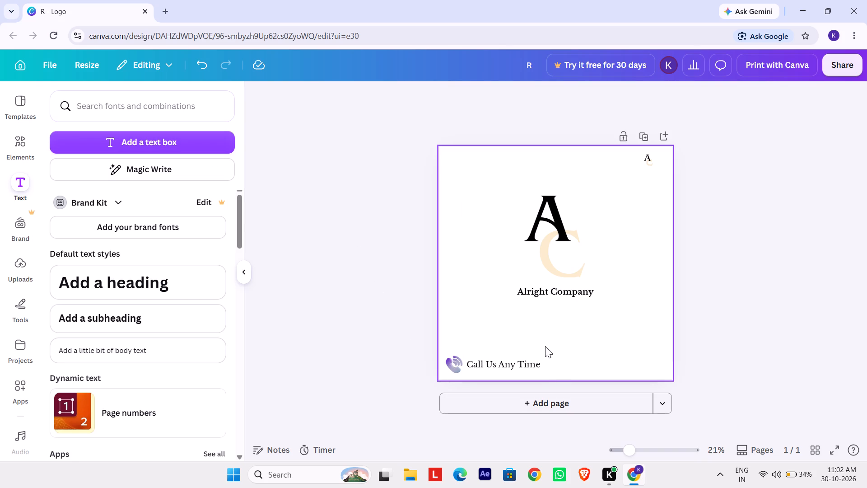
Add a blank second page to the design.
{"action": "left_click", "coordinate": [550, 402]}
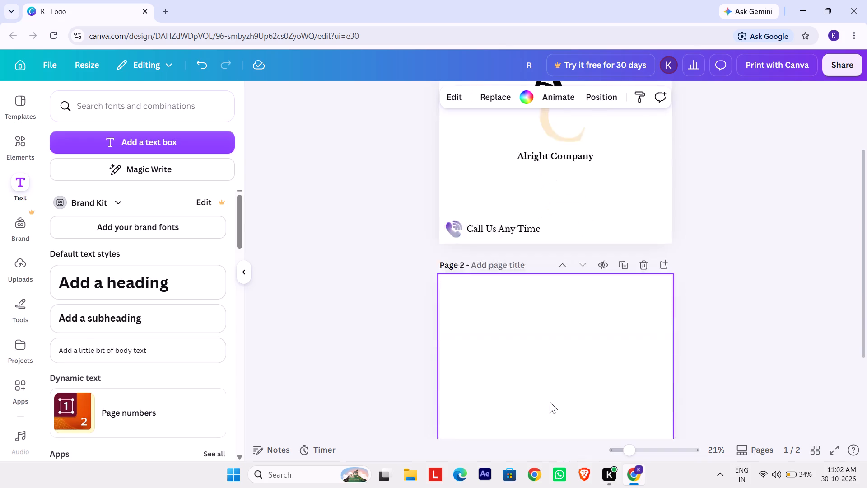
Apply the light-background page of the Blue White Minimalist Streetwear Logo template to page 2.
{"action": "scroll", "coordinate": [307, 299], "scroll_direction": "down", "scroll_amount": 1}
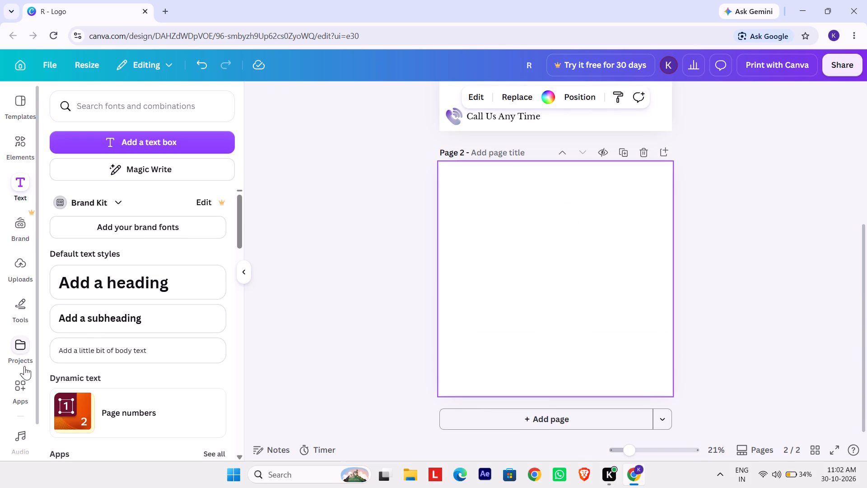
{"action": "left_click", "coordinate": [27, 143]}
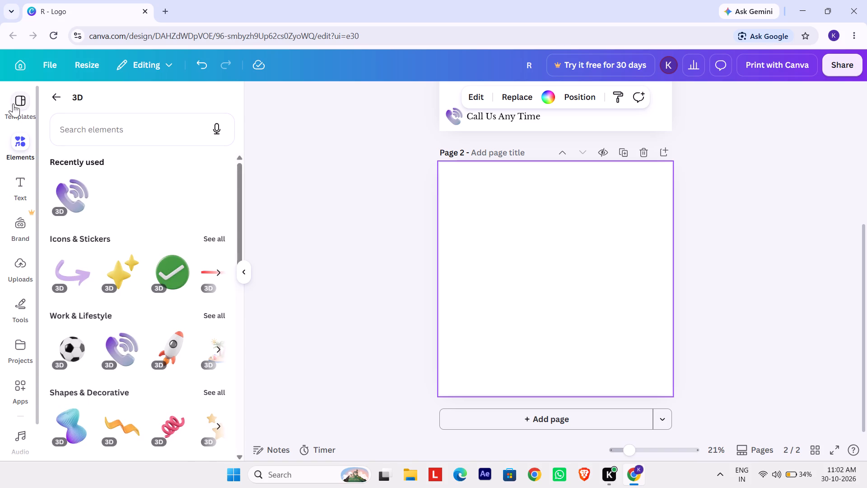
{"action": "left_click", "coordinate": [16, 99]}
{"action": "scroll", "coordinate": [131, 312], "scroll_direction": "down", "scroll_amount": 1}
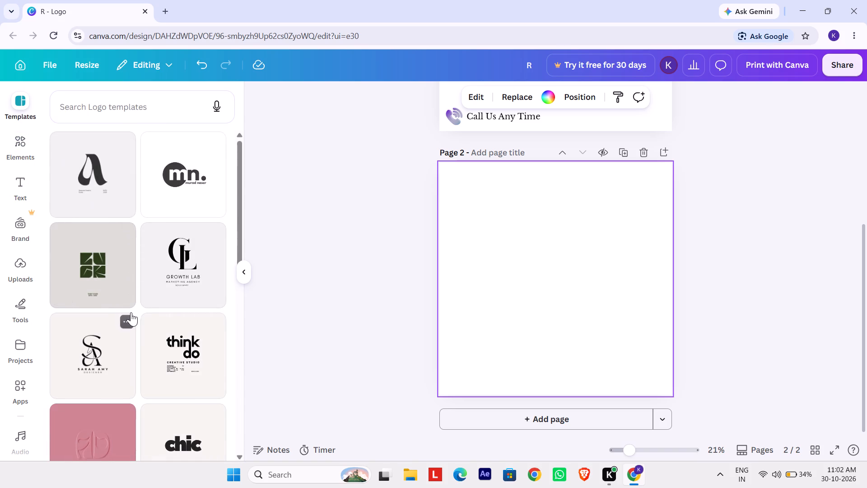
{"action": "scroll", "coordinate": [131, 312], "scroll_direction": "down", "scroll_amount": 3}
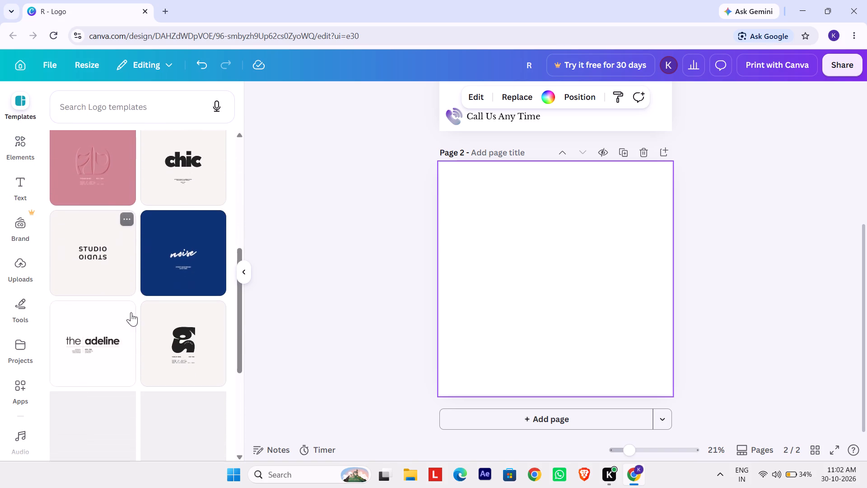
{"action": "scroll", "coordinate": [131, 312], "scroll_direction": "down", "scroll_amount": 2}
{"action": "left_click", "coordinate": [180, 172]}
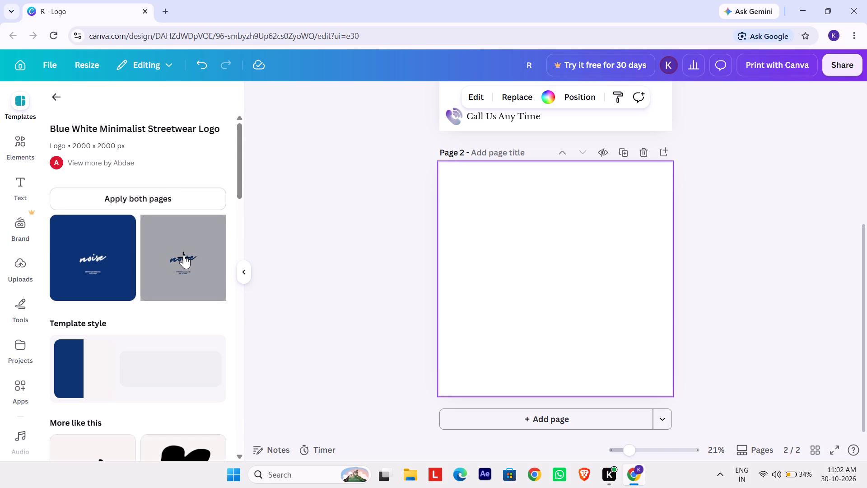
{"action": "left_click", "coordinate": [184, 255]}
{"action": "left_click", "coordinate": [184, 255]}
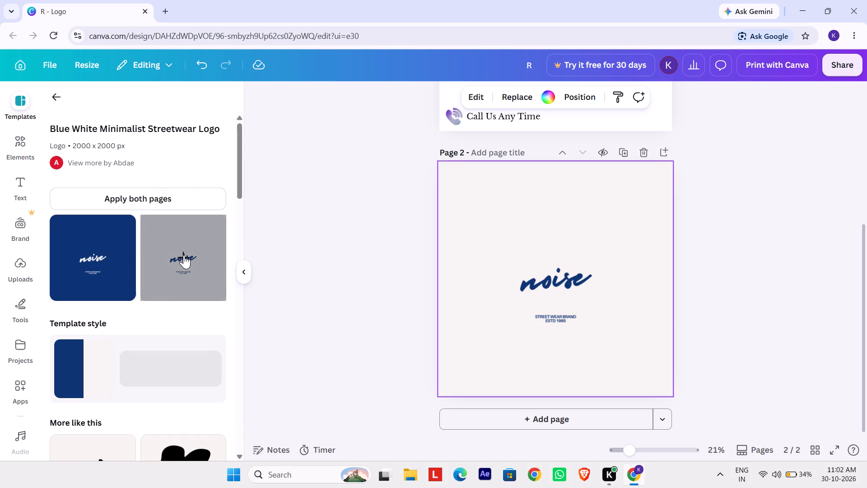
Replace the script word "noise" on page 2 with "Alright Company".
{"action": "double_click", "coordinate": [564, 280]}
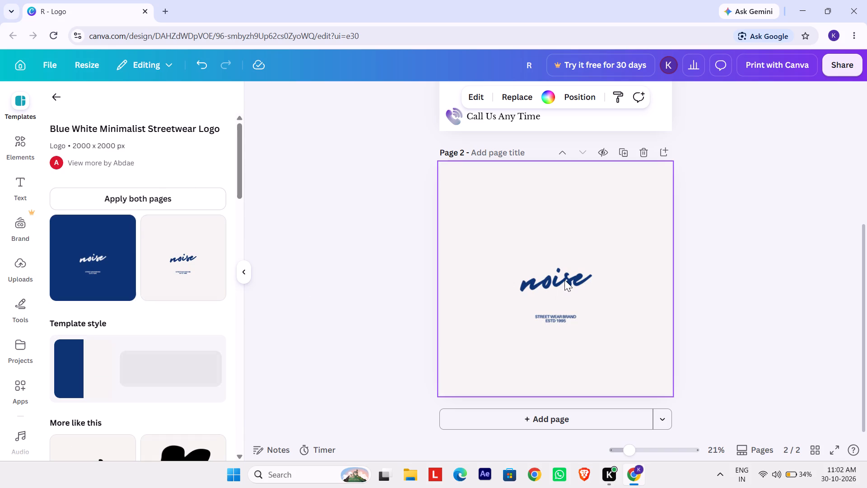
{"action": "triple_click", "coordinate": [564, 280]}
{"action": "left_click", "coordinate": [564, 280]}
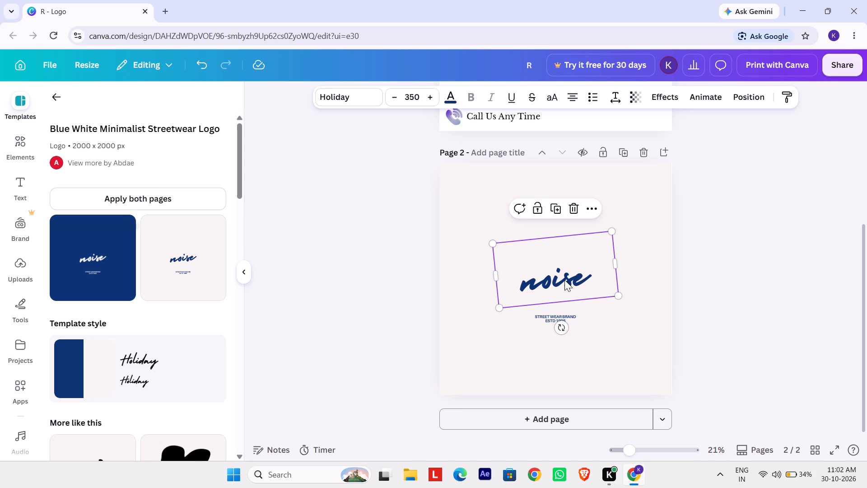
{"action": "key", "text": "shift+a"}
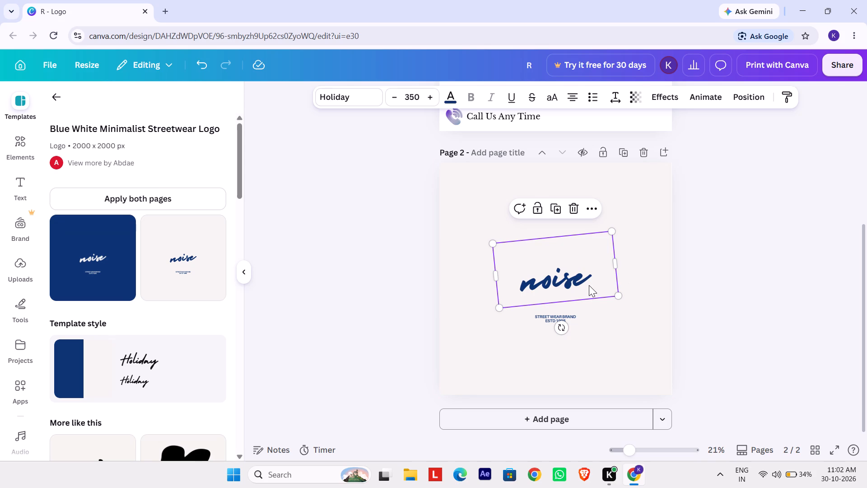
{"action": "triple_click", "coordinate": [587, 284]}
{"action": "type", "text": "Ak"}
{"action": "key", "text": "BackSpace"}
{"action": "type", "text": "lright"}
{"action": "key", "text": "space"}
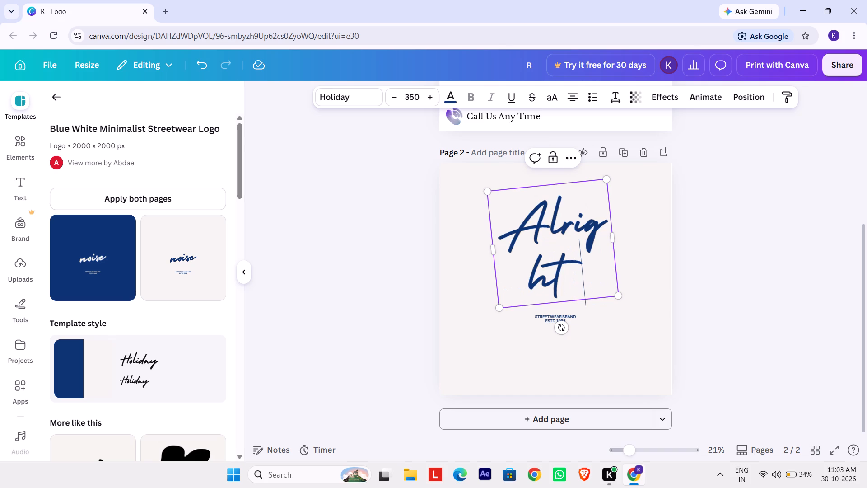
{"action": "type", "text": "COmpany"}
{"action": "left_click", "coordinate": [538, 222]}
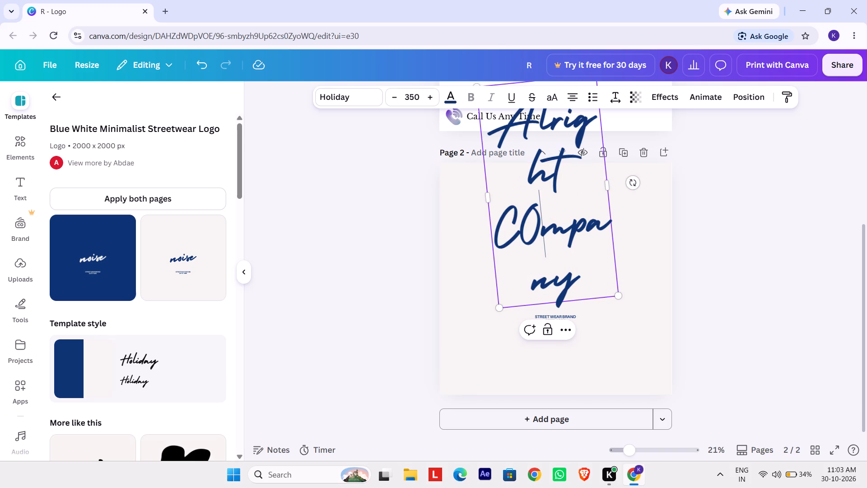
{"action": "key", "text": "BackSpace"}
{"action": "key", "text": "o"}
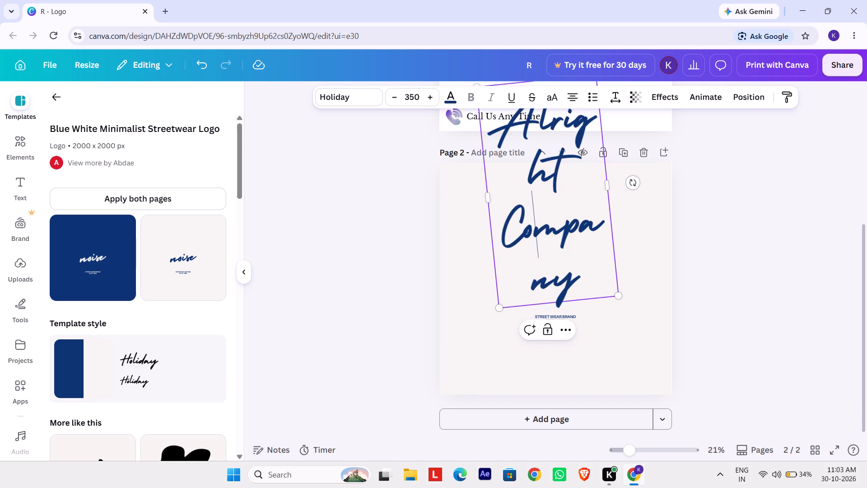
Reduce the script "Alright Company" text on page 2 to font size 130.
{"action": "left_click", "coordinate": [397, 103]}
{"action": "triple_click", "coordinate": [397, 103]}
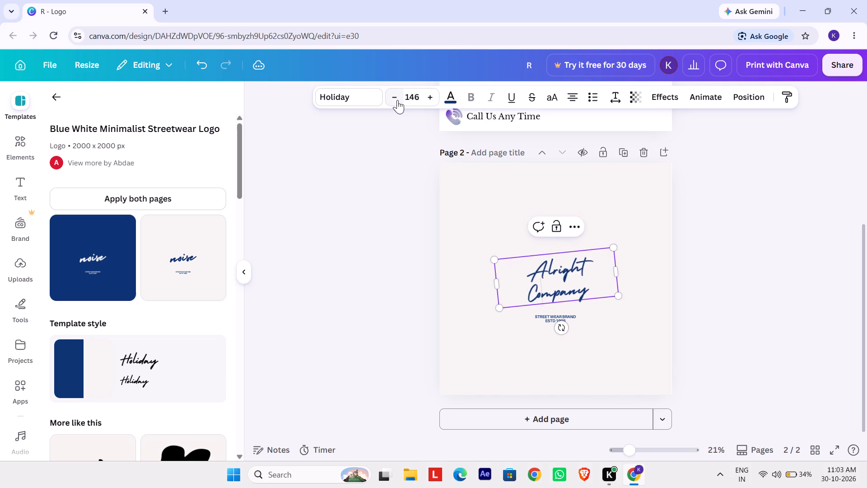
{"action": "left_click", "coordinate": [397, 101]}
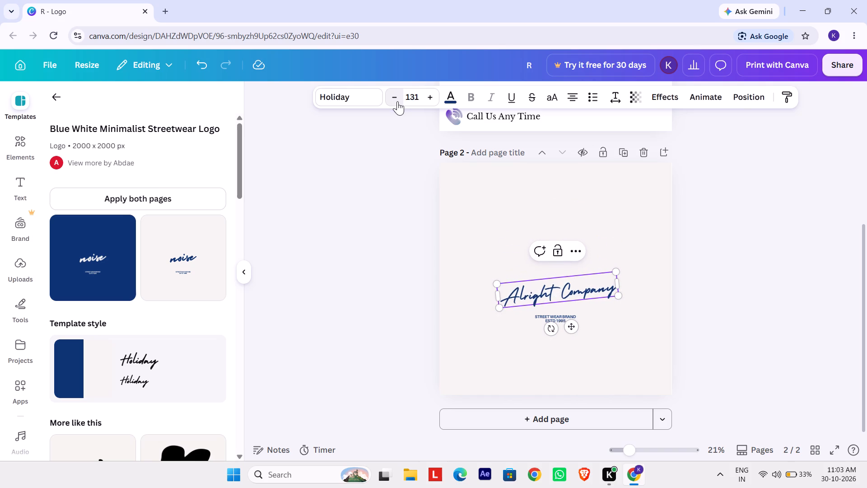
{"action": "left_click", "coordinate": [706, 207]}
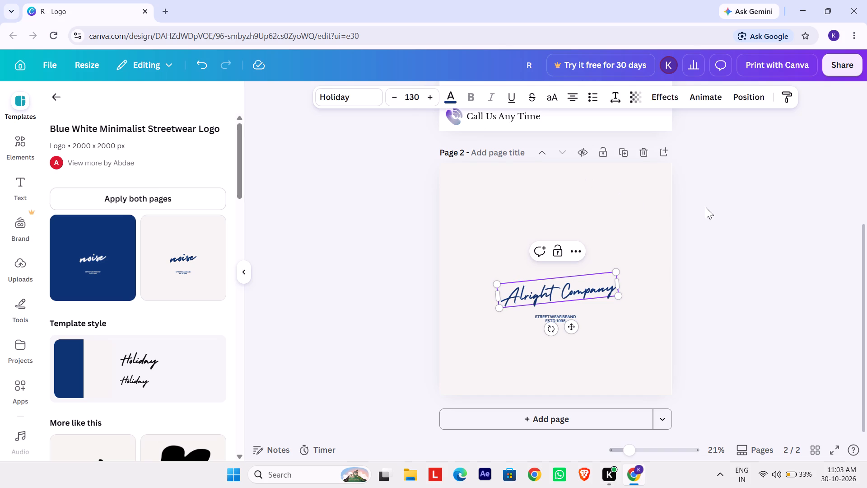
Replace the small tagline under "Alright Company" on page 2 with "AL from since 1920".
{"action": "double_click", "coordinate": [556, 319]}
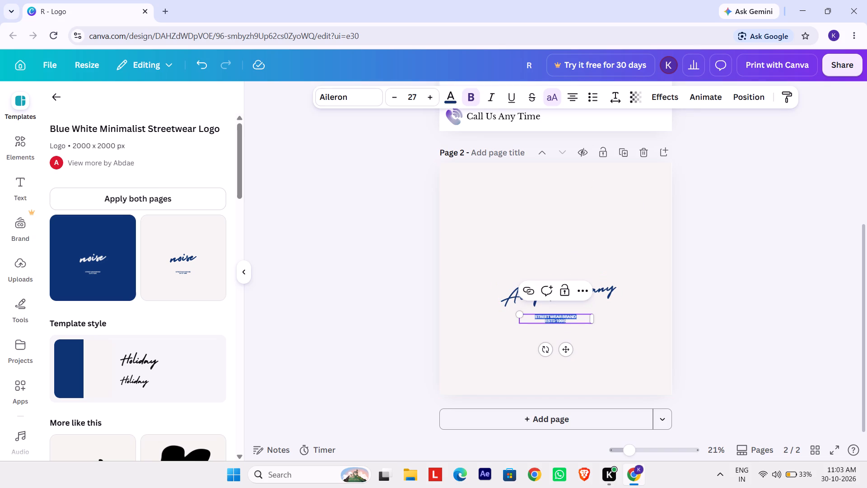
{"action": "type", "text": "AL"}
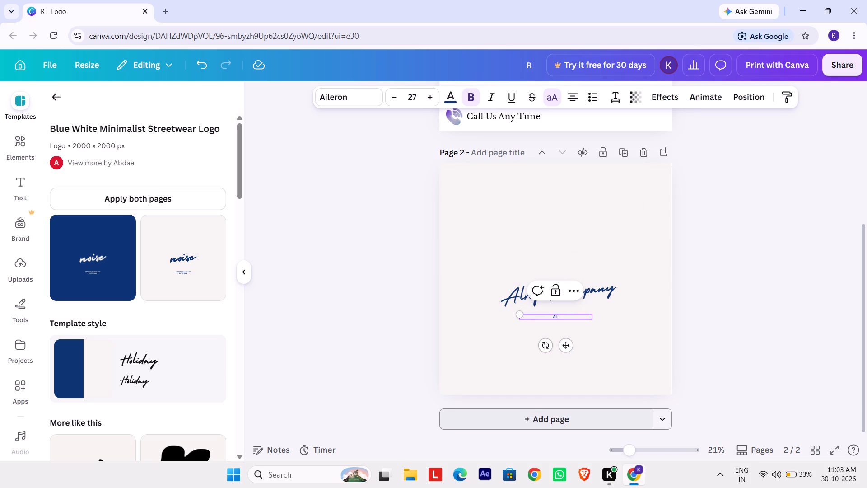
{"action": "key", "text": "BackSpace"}
{"action": "type", "text": "L"}
{"action": "key", "text": "space"}
{"action": "type", "text": "c]"}
{"action": "key", "text": "BackSpace"}
{"action": "key", "text": "BackSpace"}
{"action": "type", "text": "from"}
{"action": "key", "text": "space"}
{"action": "type", "text": "since 1920"}
{"action": "key", "text": "space"}
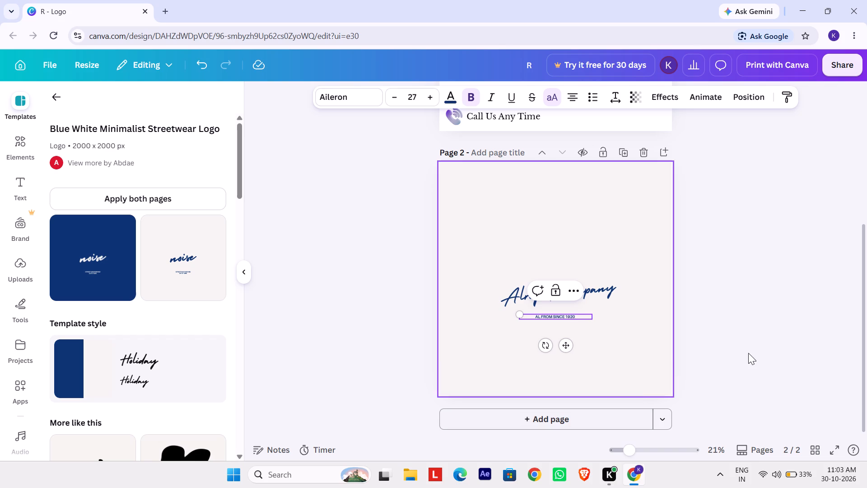
{"action": "double_click", "coordinate": [713, 323]}
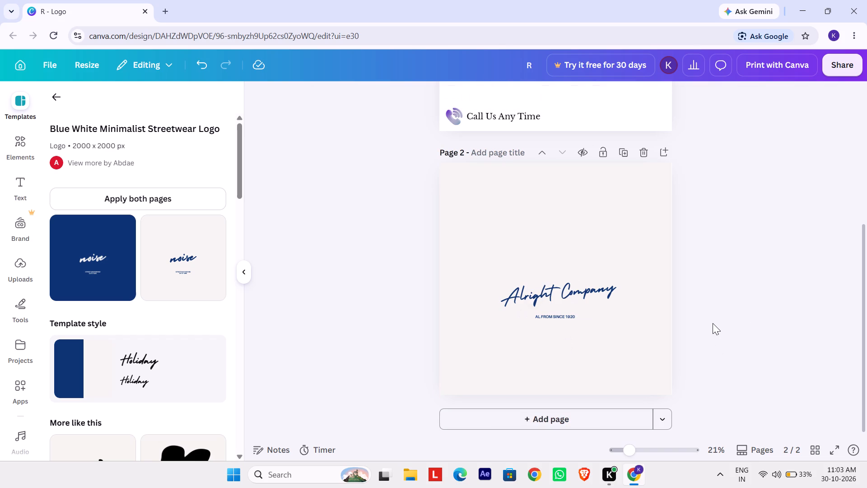
Replace the script "Alright Company" text on page 2 with "AC".
{"action": "scroll", "coordinate": [473, 322], "scroll_direction": "down", "scroll_amount": 1}
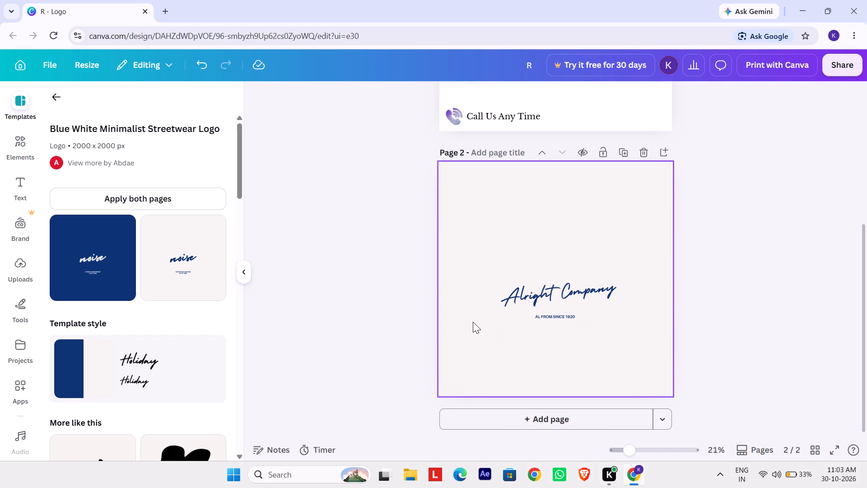
{"action": "scroll", "coordinate": [473, 322], "scroll_direction": "down", "scroll_amount": 1}
{"action": "left_click", "coordinate": [571, 286]}
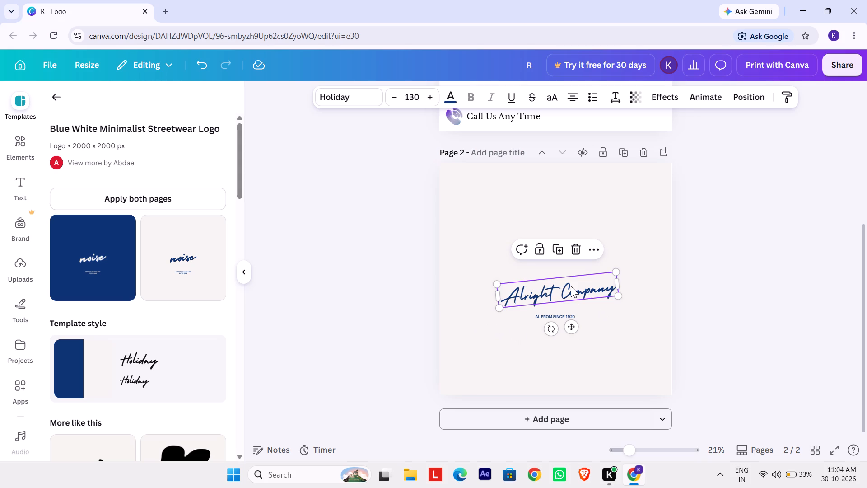
{"action": "left_click", "coordinate": [545, 300]}
{"action": "triple_click", "coordinate": [560, 293]}
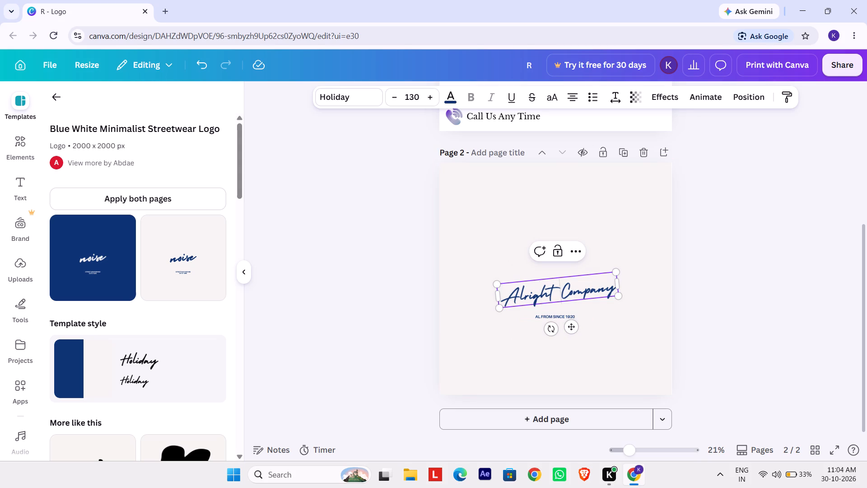
{"action": "type", "text": "AC"}
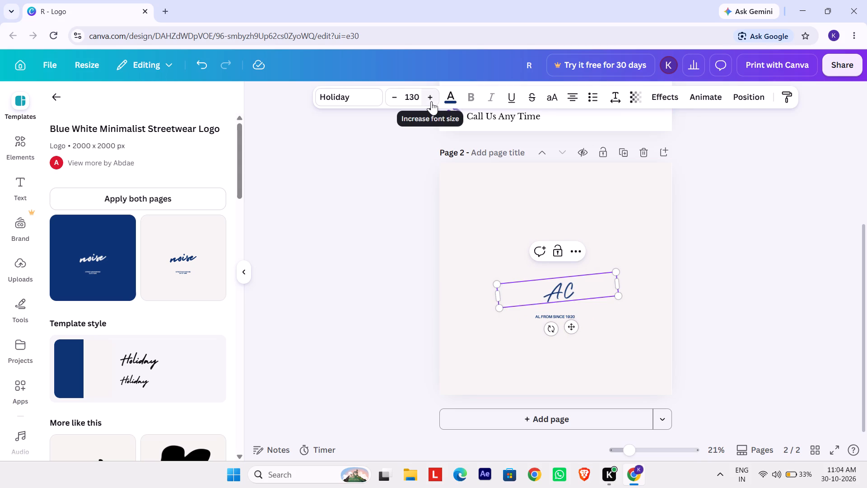
Enlarge the script "AC" text on page 2 to font size 350.
{"action": "left_click", "coordinate": [420, 98]}
{"action": "type", "text": "350"}
{"action": "key", "text": "Return"}
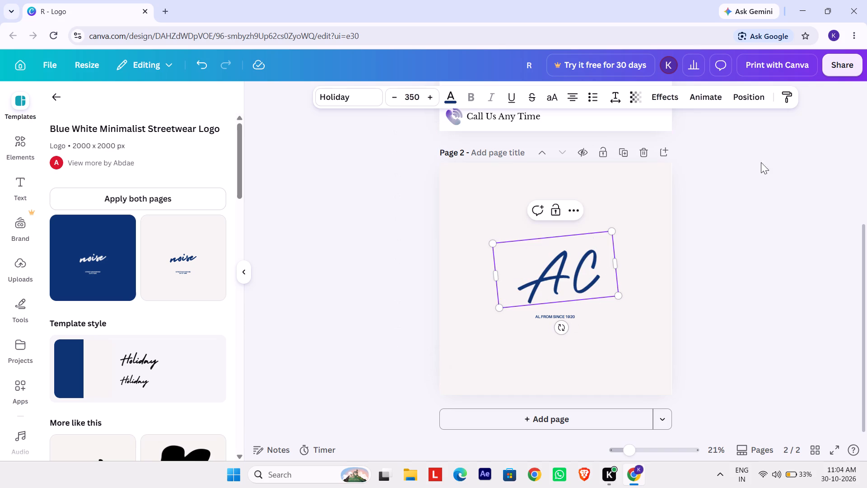
{"action": "left_click", "coordinate": [726, 212]}
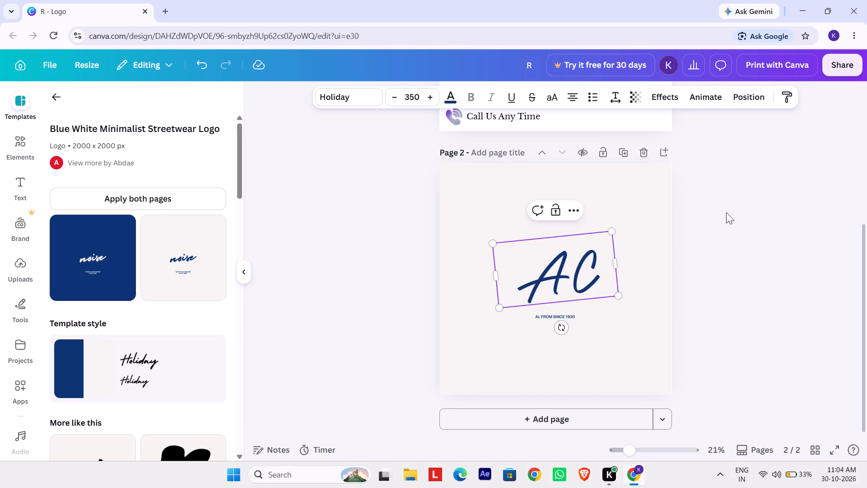
Open the small tagline beneath the script "AC" on page 2 for text editing.
{"action": "double_click", "coordinate": [551, 315]}
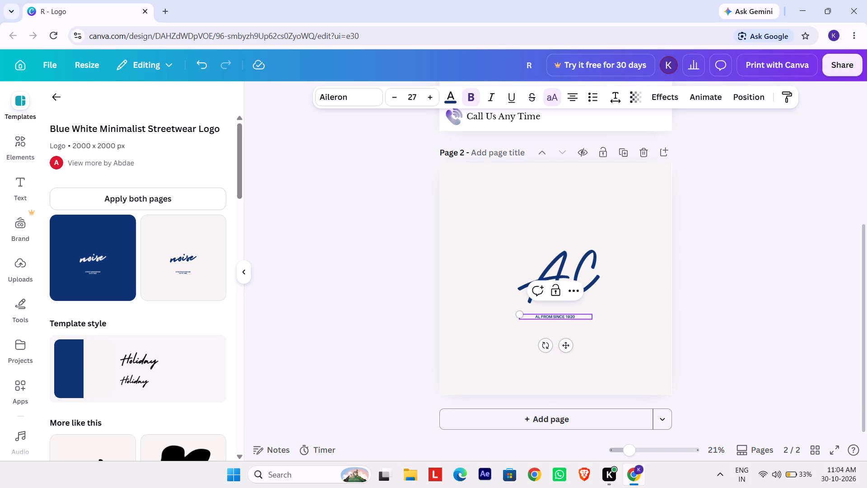
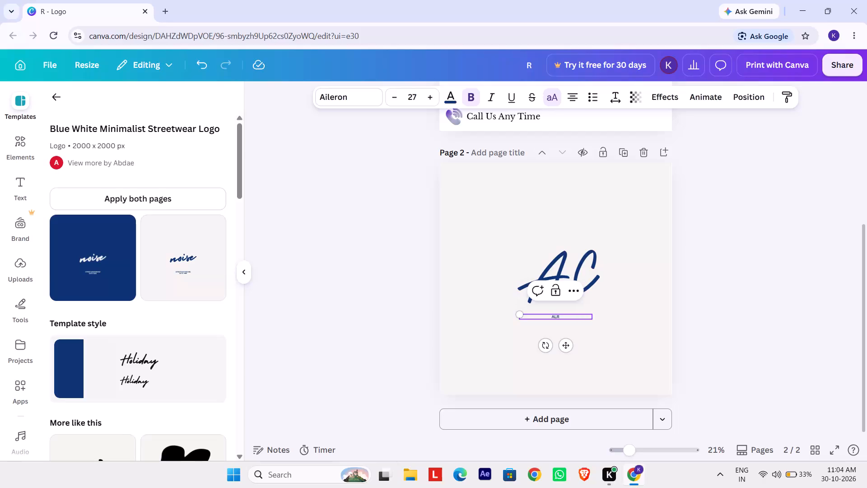
Change the small tagline beneath the script "AC" on page 2 to "Alright Company est 1910".
{"action": "type", "text": "ight Compan"}
{"action": "type", "text": "y est 1910"}
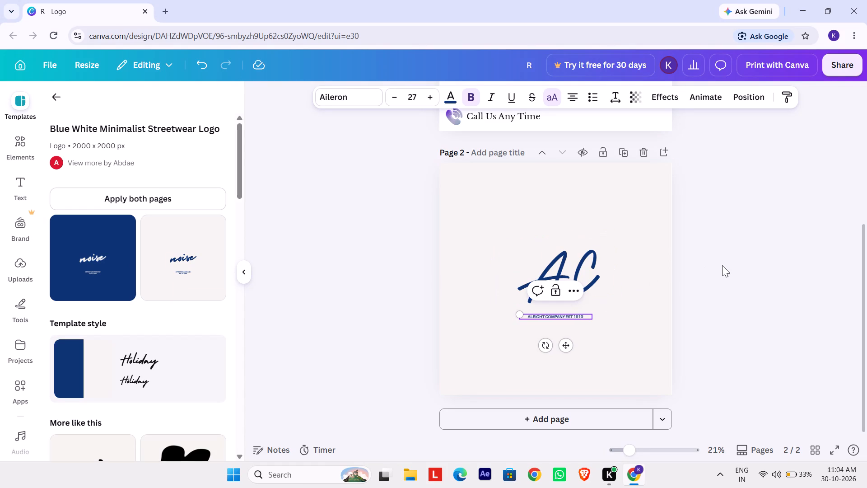
{"action": "left_click", "coordinate": [722, 265]}
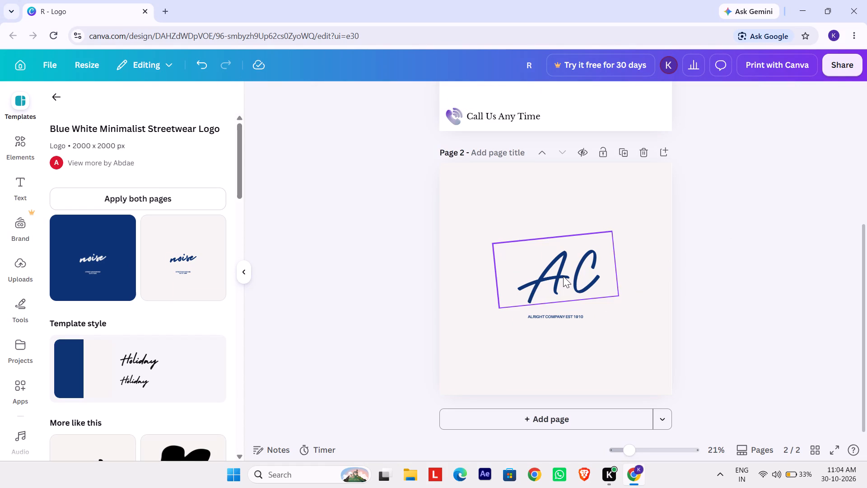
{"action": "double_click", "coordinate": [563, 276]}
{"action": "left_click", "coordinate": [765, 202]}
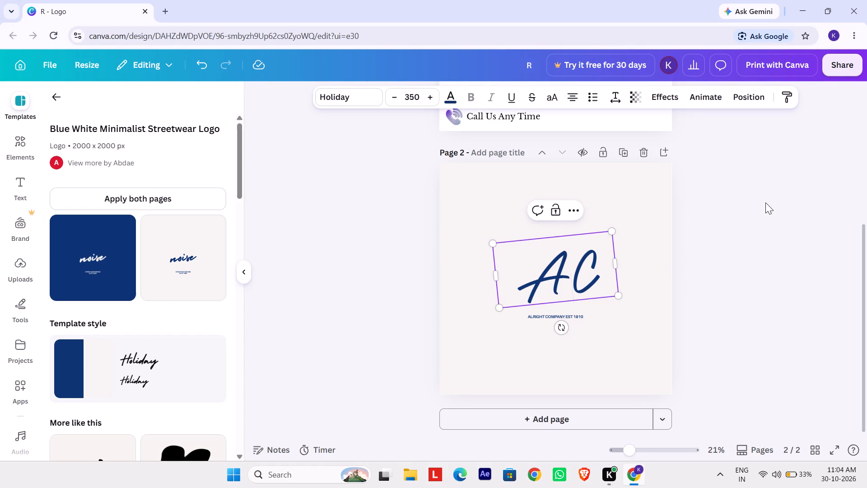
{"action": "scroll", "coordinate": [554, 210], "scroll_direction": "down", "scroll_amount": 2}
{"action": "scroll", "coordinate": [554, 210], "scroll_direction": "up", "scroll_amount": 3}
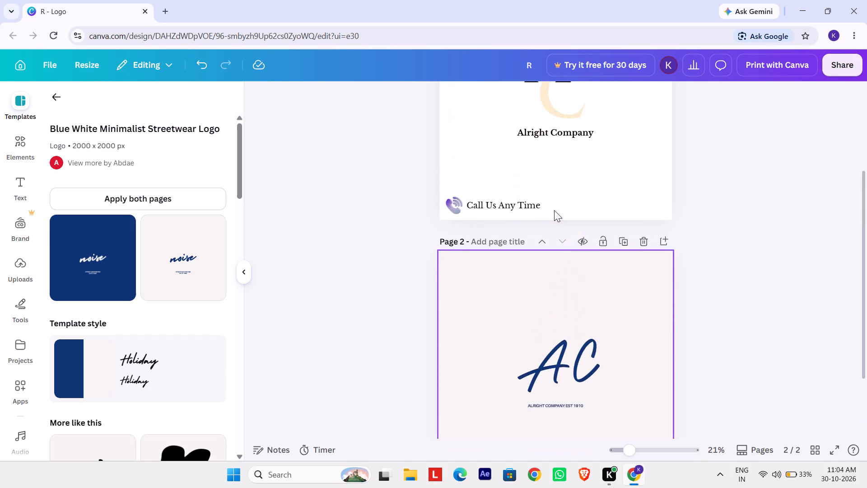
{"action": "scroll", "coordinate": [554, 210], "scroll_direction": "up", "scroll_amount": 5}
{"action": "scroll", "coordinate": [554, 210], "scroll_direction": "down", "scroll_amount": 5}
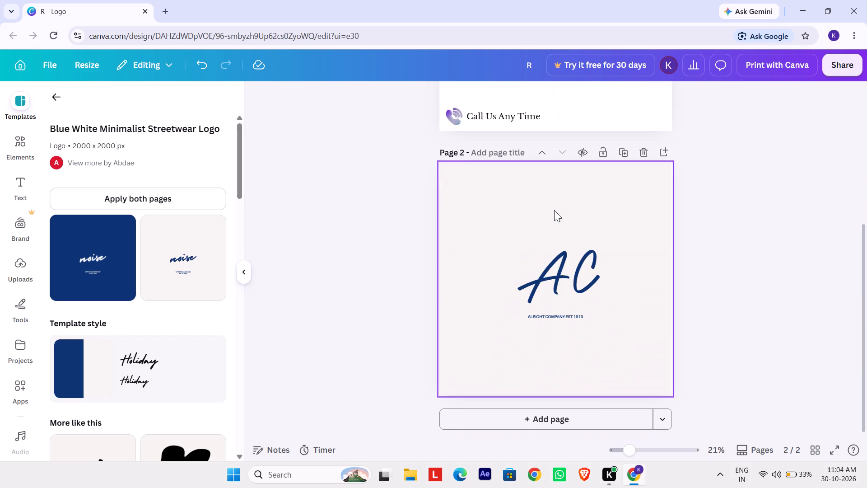